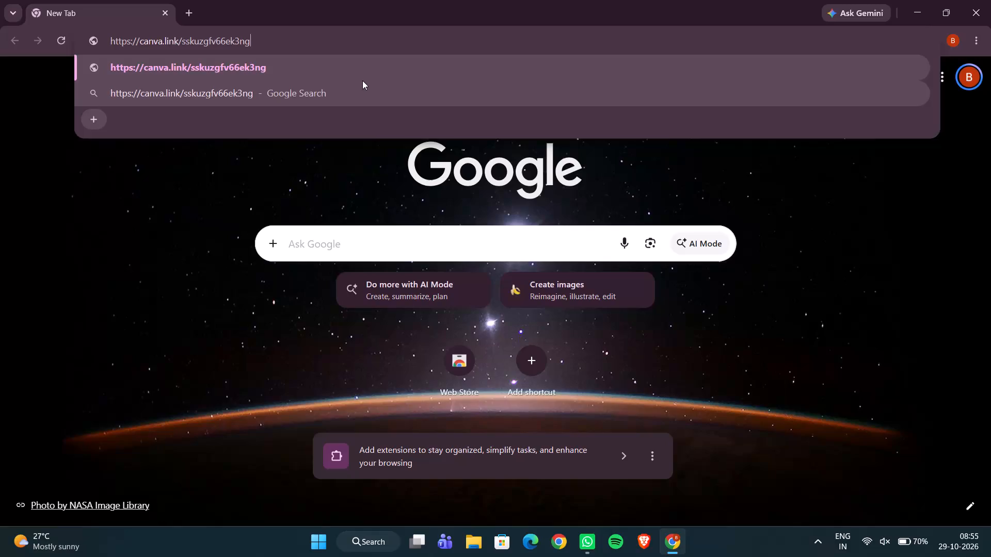
Open the shared Canva presentation from the entered link.
key("Return")
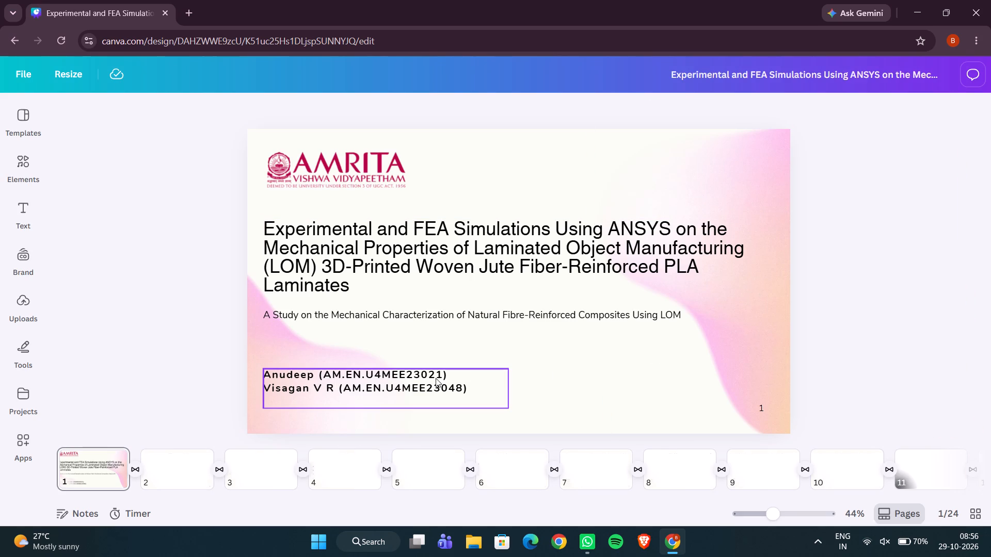
Add the surname in front of the first presenter's name on the title slide.
left_click(297, 372)
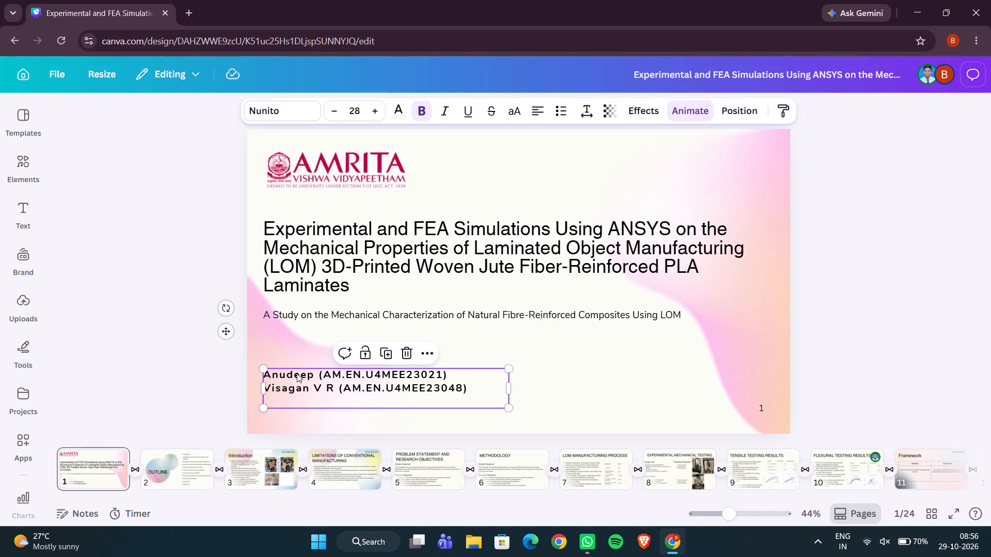
left_click(296, 375)
left_click(296, 375)
key("Left")
key("Left")
key("Left")
key("Left")
key("Left")
key("Left")
key("Left")
key("Left")
key("Left")
key("Left")
key("Left")
key("Left")
key("Left")
key("Left")
key("Left")
key("Left")
key("Left")
key("Left")
key("Left")
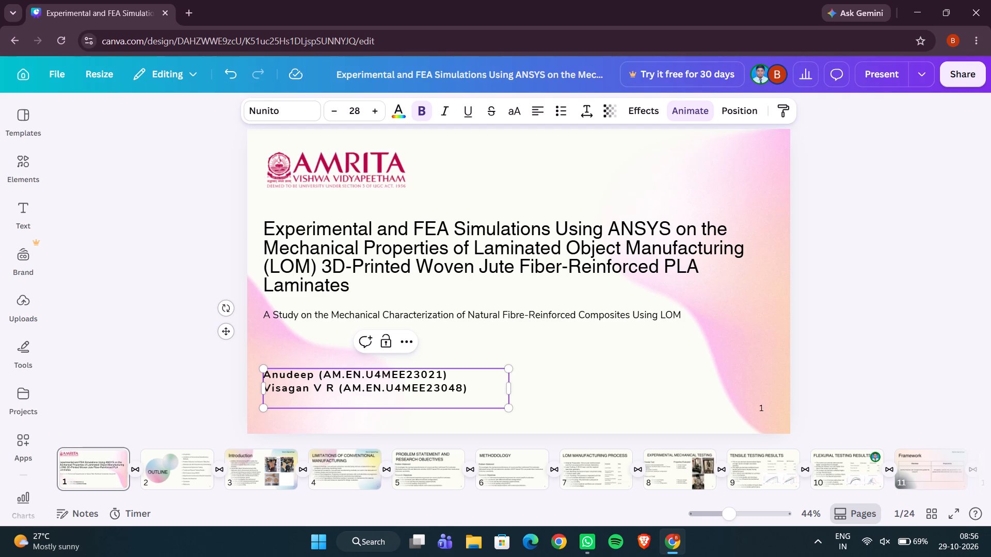
key("shift+s")
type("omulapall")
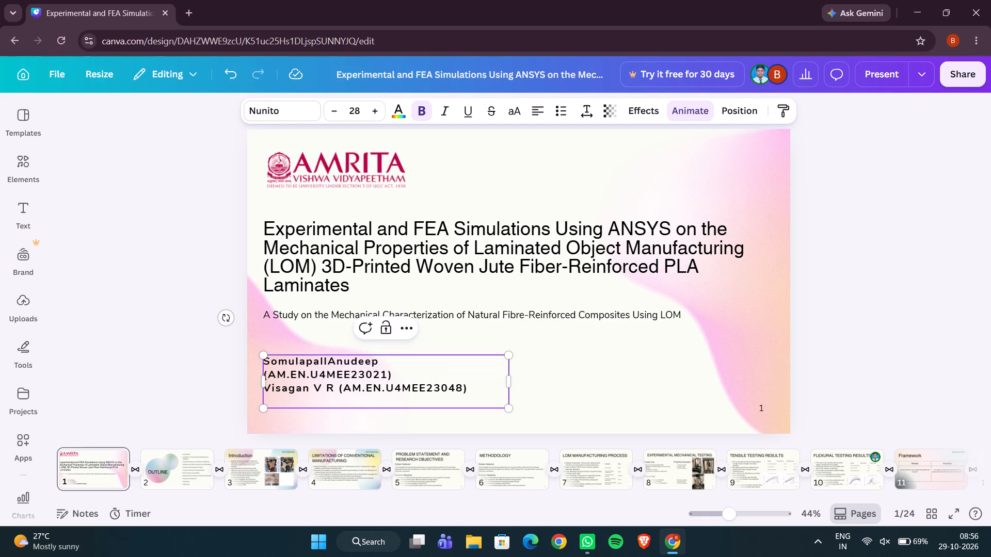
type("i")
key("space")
Widen the presenters' text box so the first presenter's name and roll number fit on one line.
left_click_drag(509, 380, 541, 374)
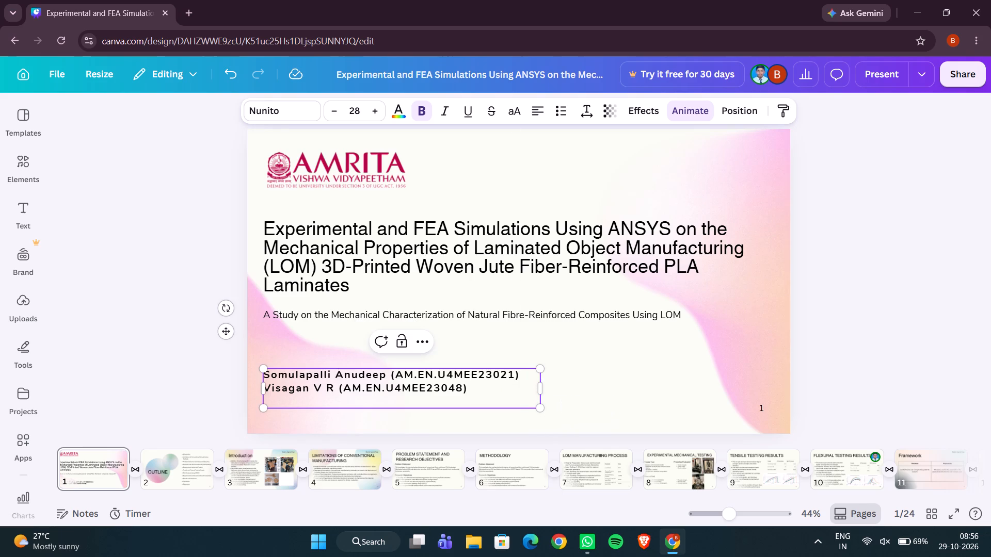
Replace the last two digits of the first presenter's roll number on the title slide and leave the text box.
left_click(514, 373)
key("BackSpace")
key("BackSpace")
type("43")
key("Right")
key("Right")
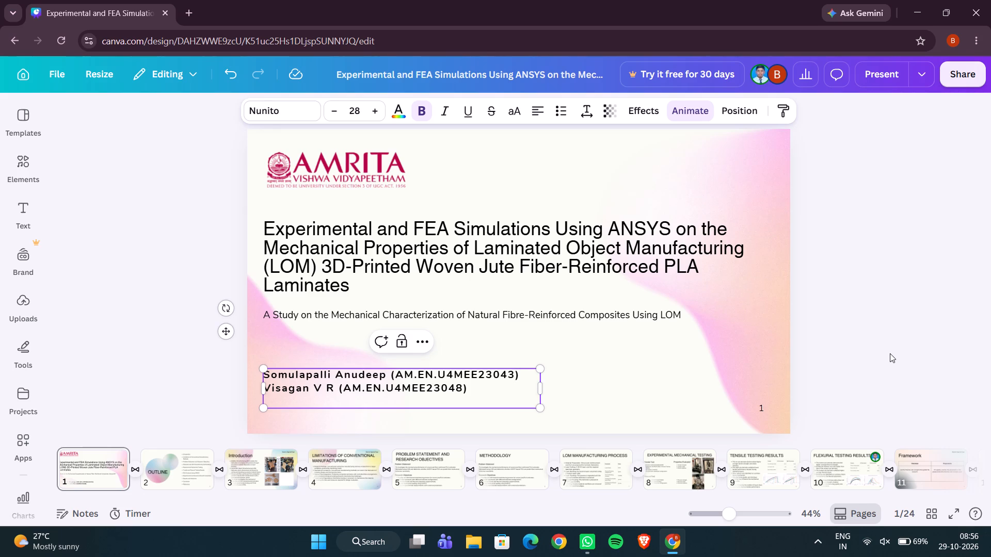
key("Right")
left_click(890, 353)
key("Right")
key("Right")
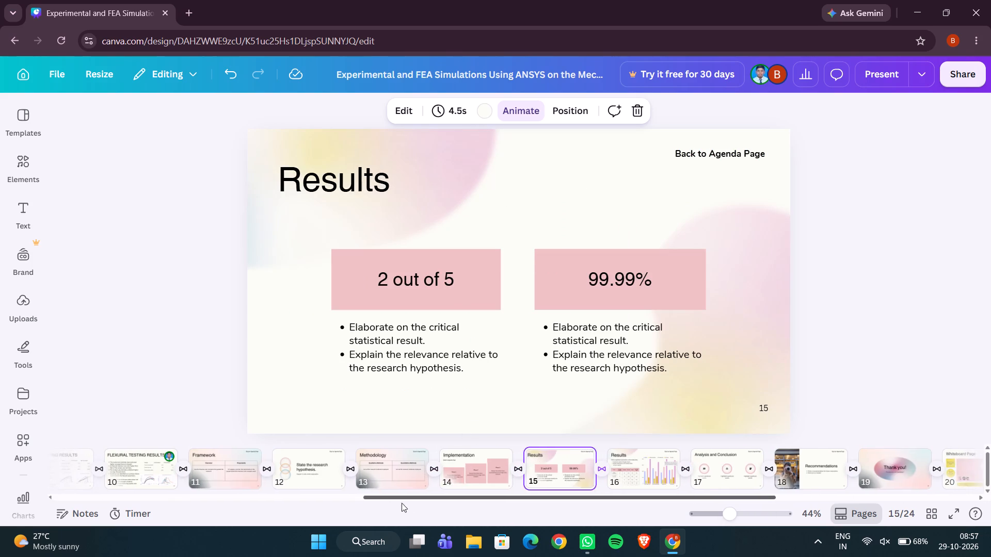
left_click_drag(402, 503, 383, 506)
left_click(525, 474)
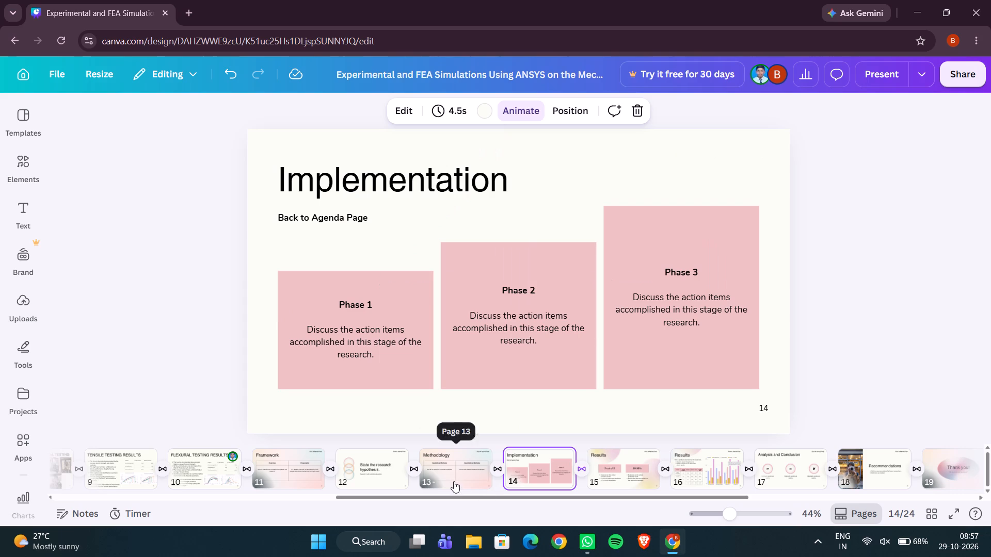
left_click(454, 481)
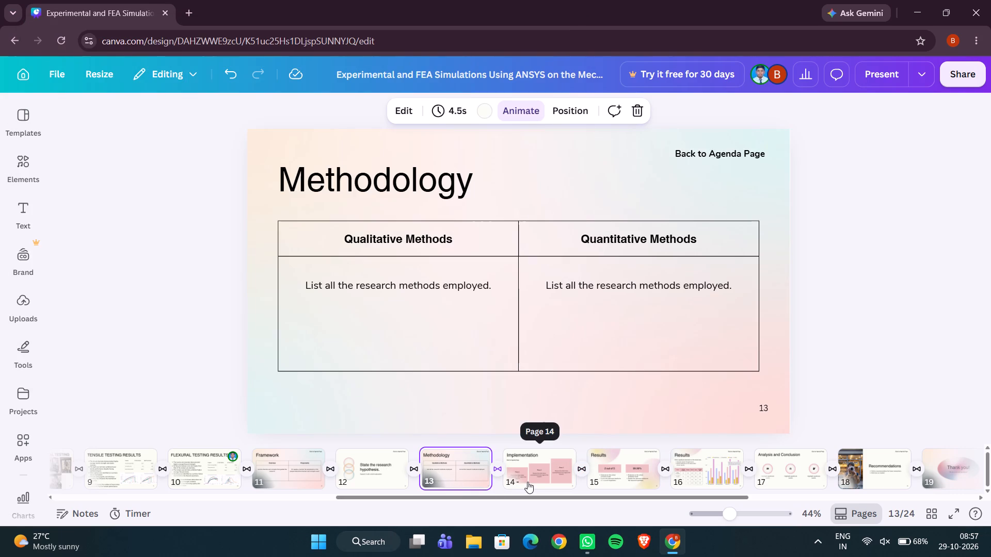
left_click(528, 482)
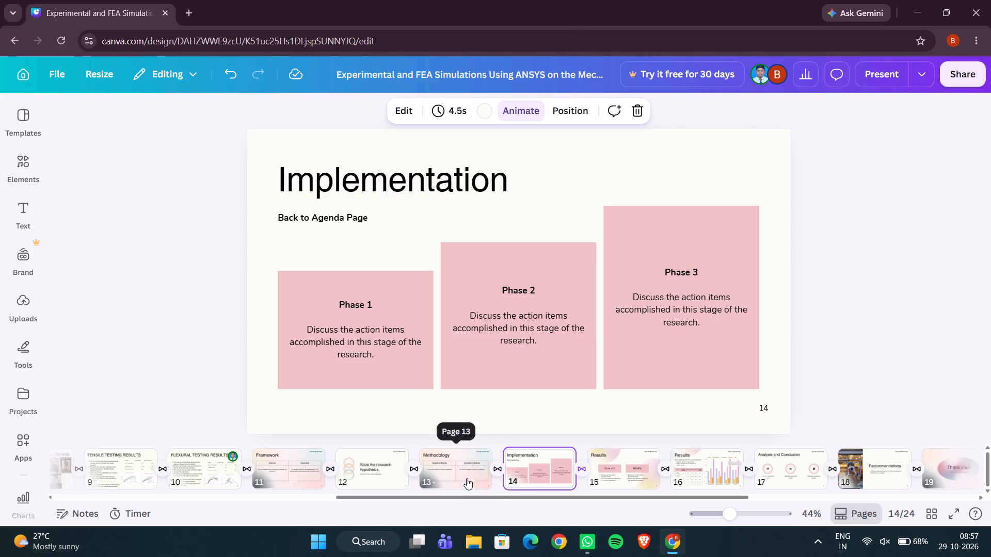
left_click(467, 478)
left_click(367, 481)
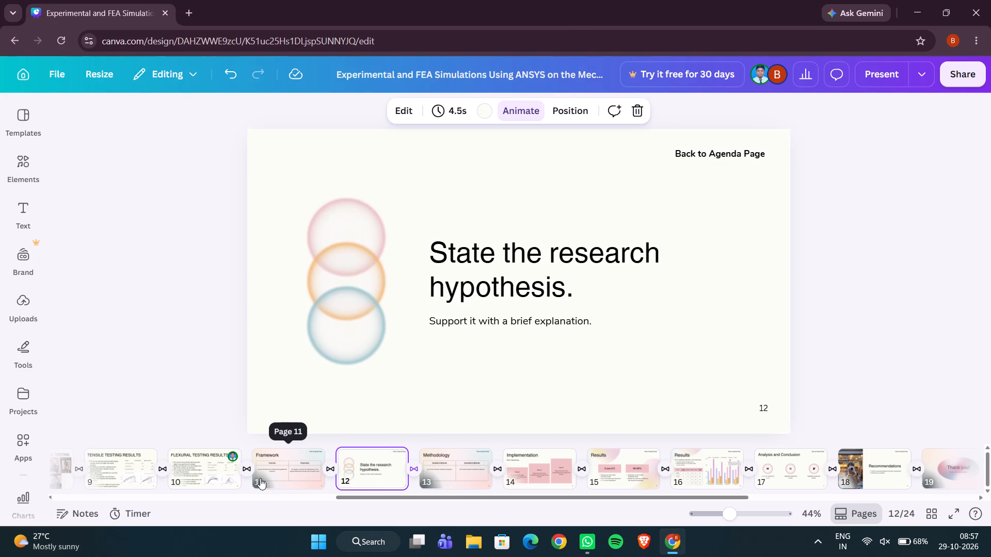
left_click(293, 473)
left_click(207, 482)
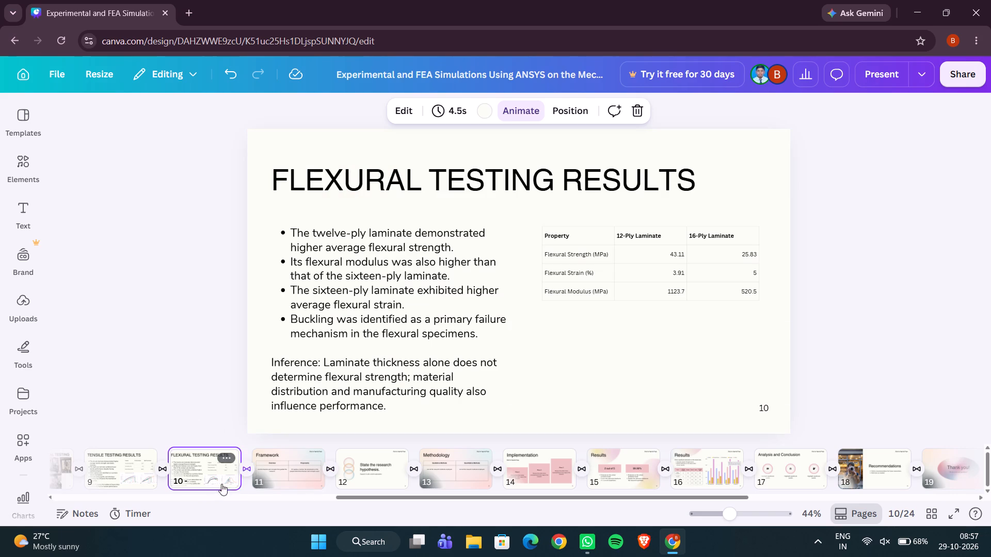
Look back through the slides from Flexural Testing Results, slide 10, to the title slide, checking the project content.
left_click_drag(383, 498, 219, 498)
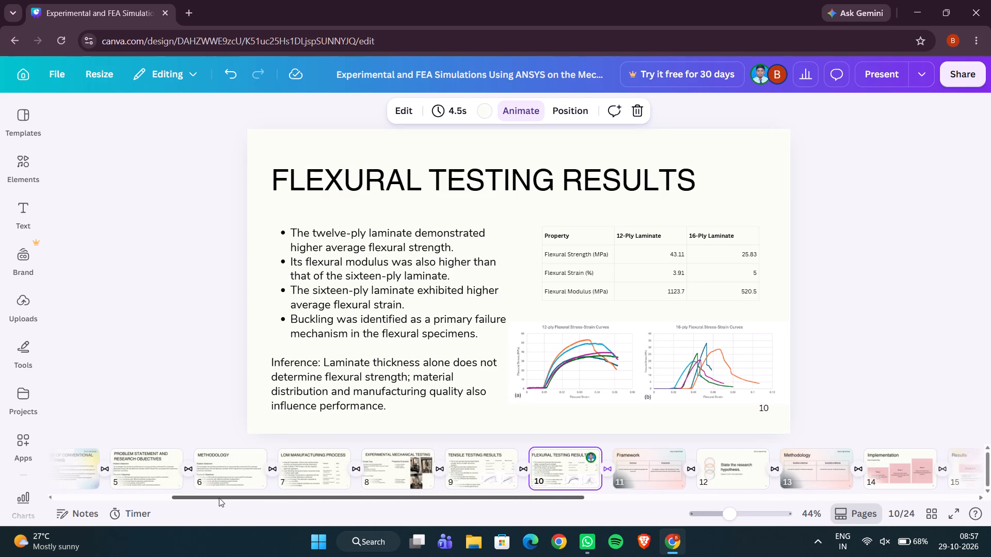
left_click_drag(219, 498, 219, 498)
left_click(489, 479)
left_click(398, 475)
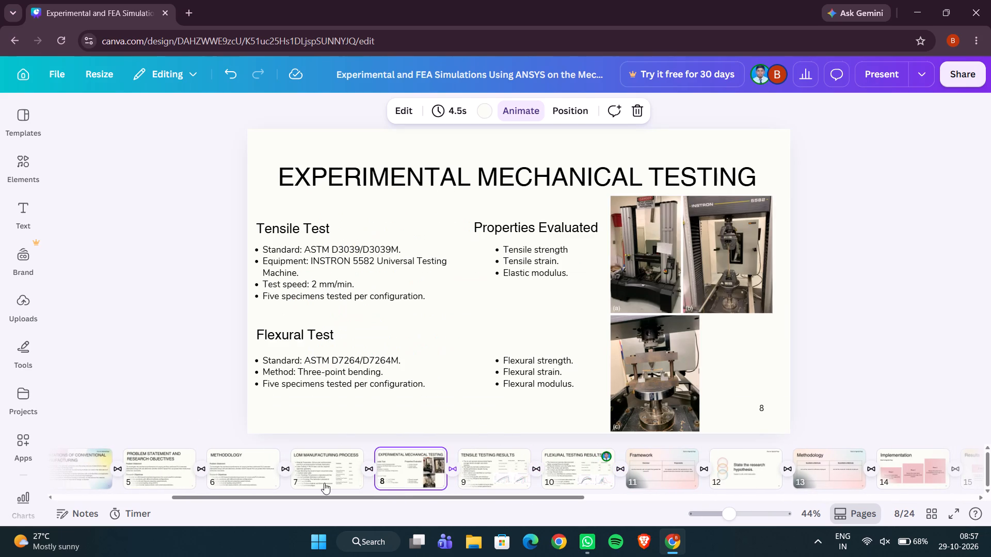
left_click(313, 476)
left_click(244, 474)
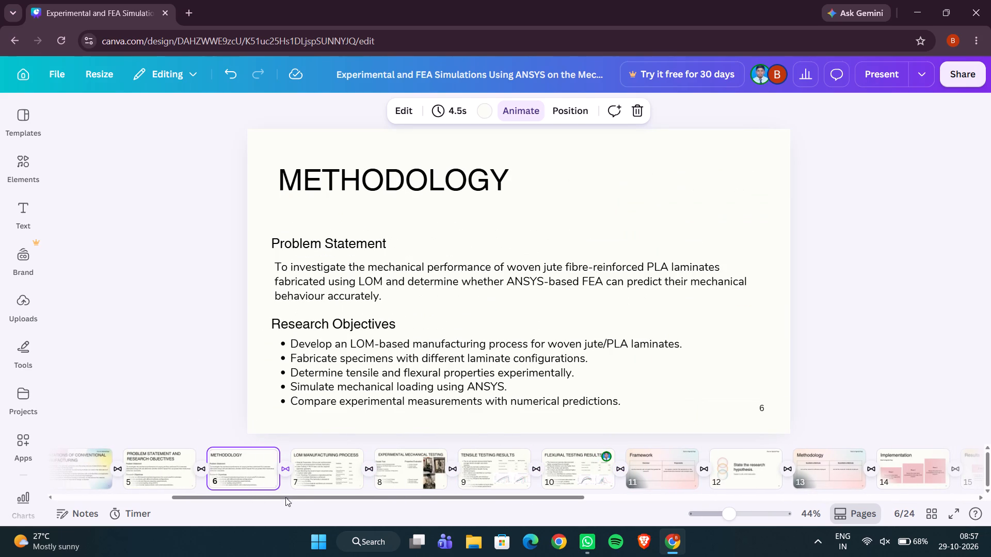
left_click_drag(301, 495, 181, 498)
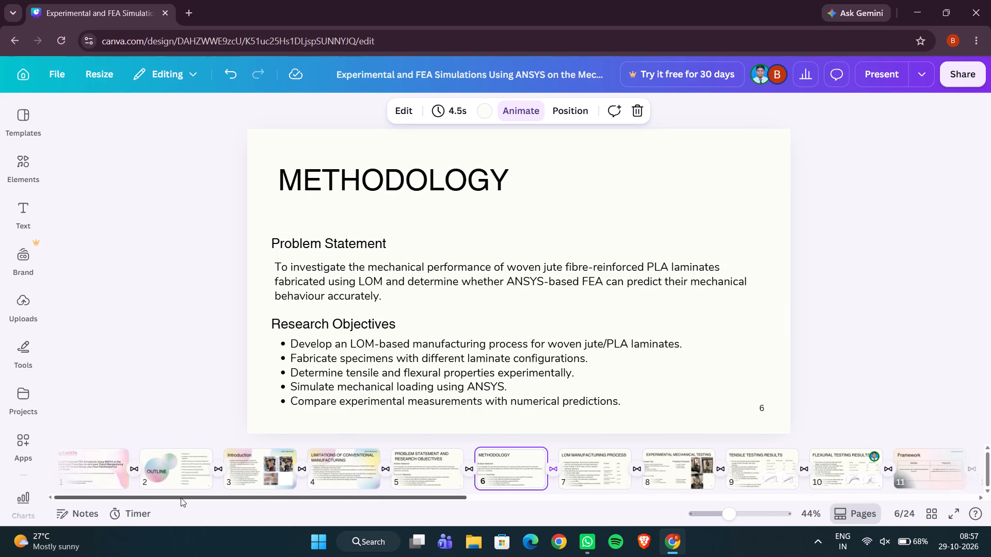
left_click_drag(181, 498, 164, 498)
left_click(244, 473)
left_click(177, 482)
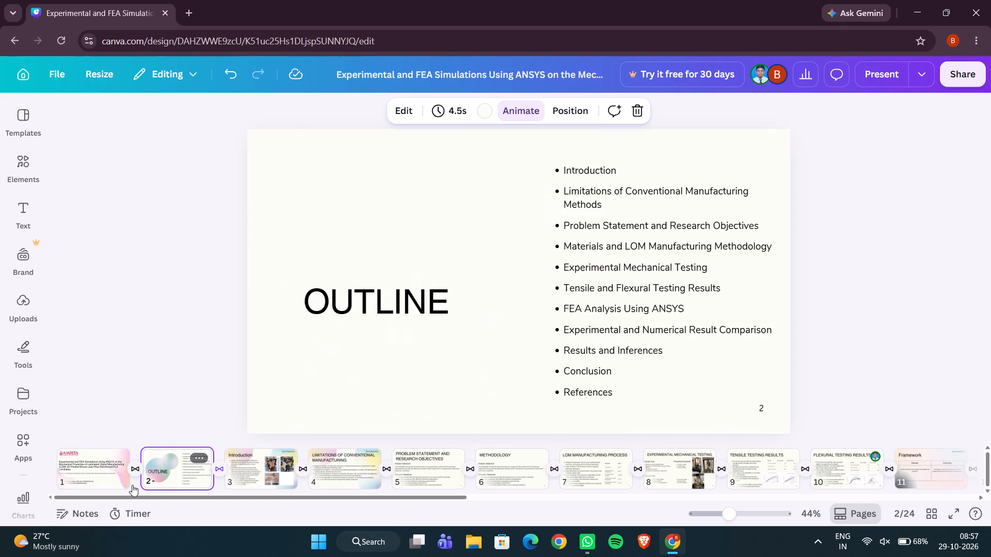
left_click(85, 475)
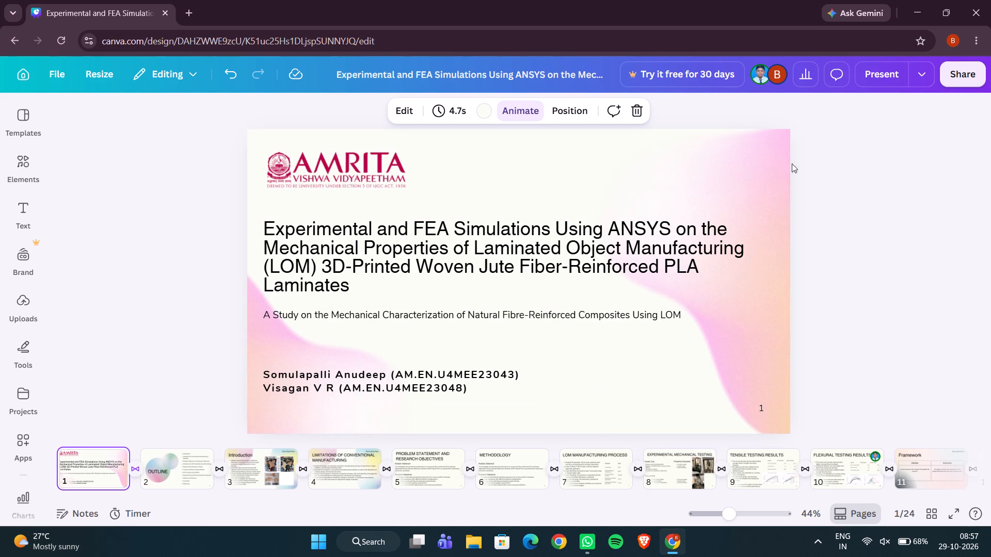
Present the deck full screen from the title slide and read through to Experimental Mechanical Testing, slide 8, then exit the presentation.
left_click(863, 80)
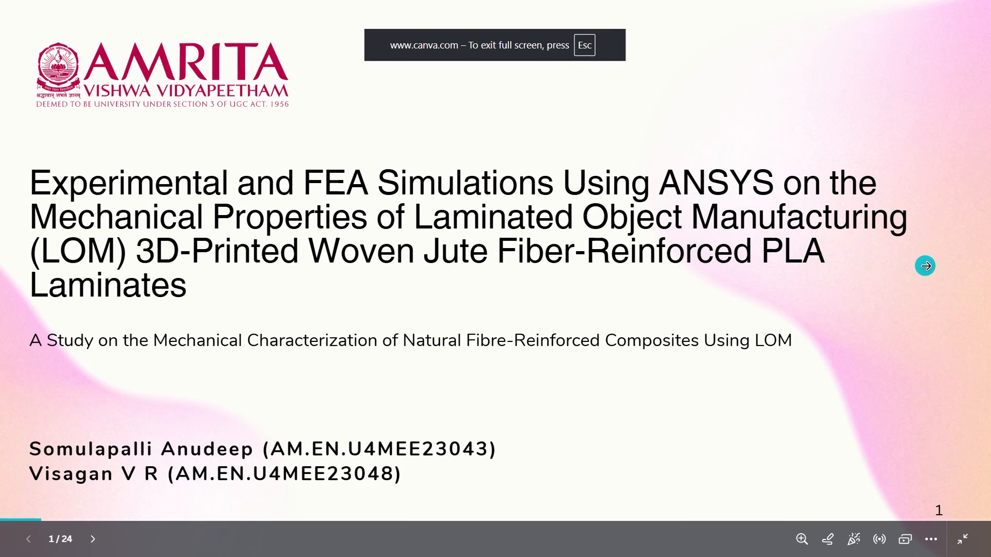
left_click(925, 266)
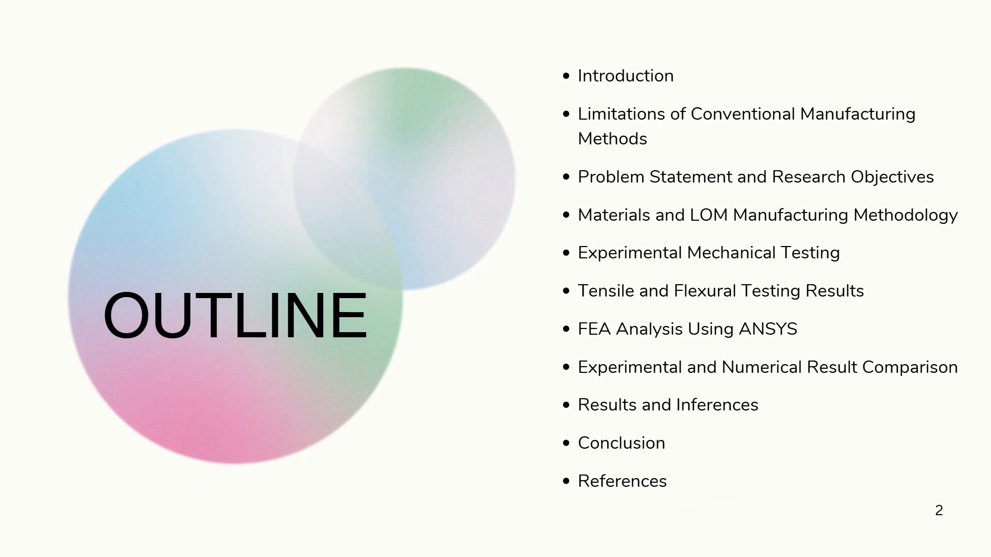
left_click(925, 266)
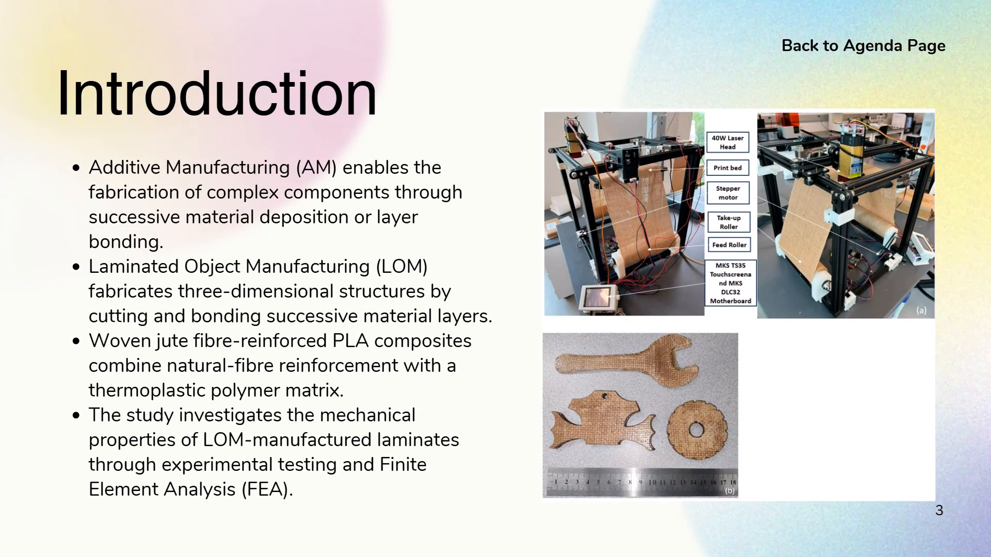
left_click(925, 266)
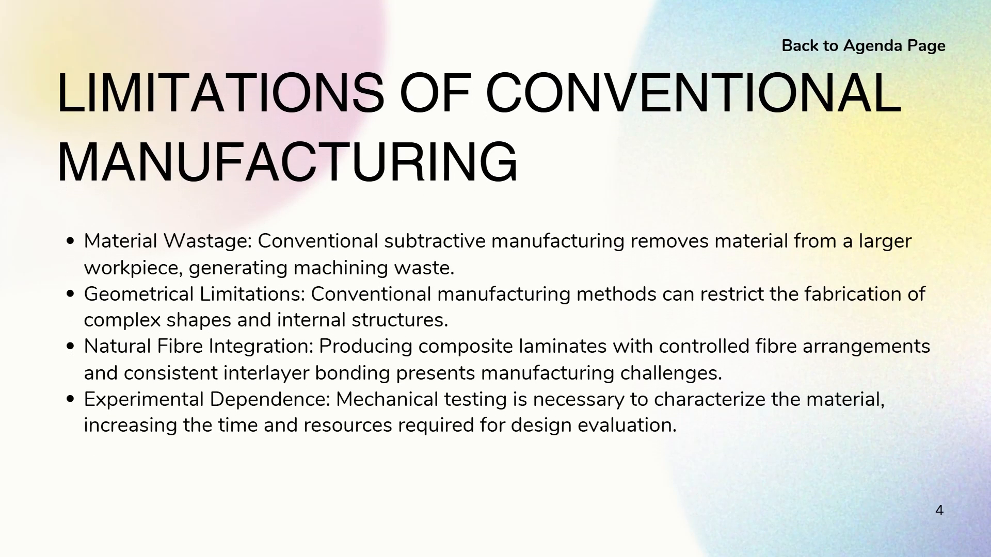
key("Right")
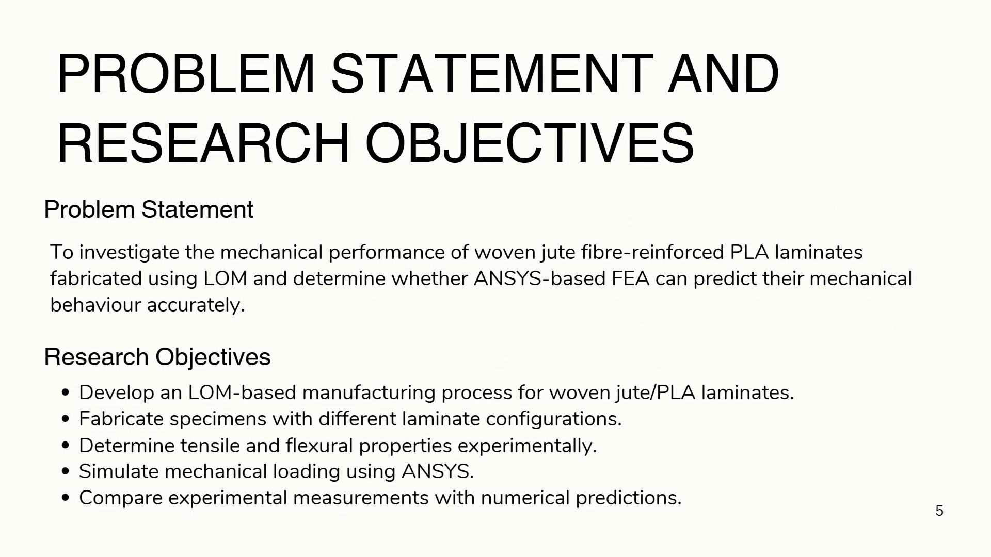
key("Right")
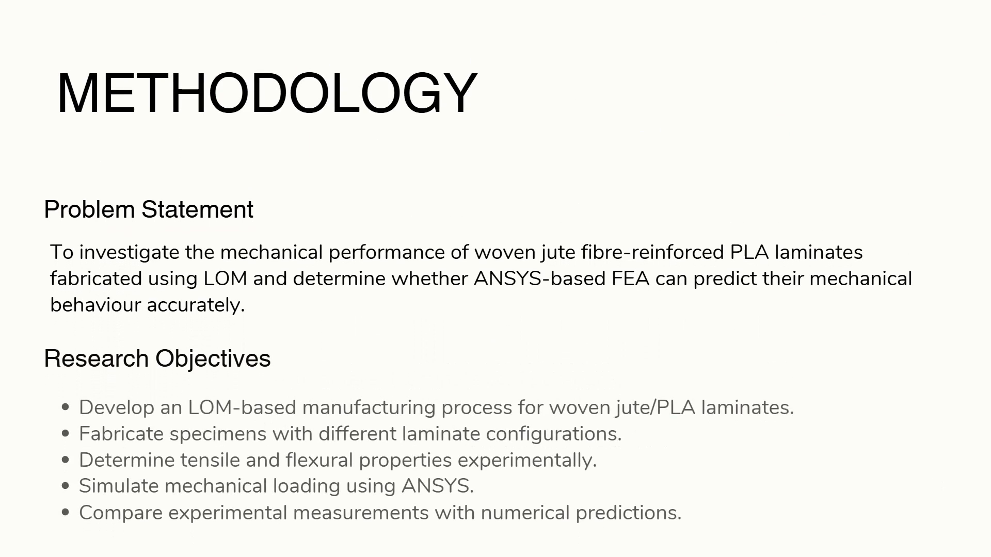
key("Right")
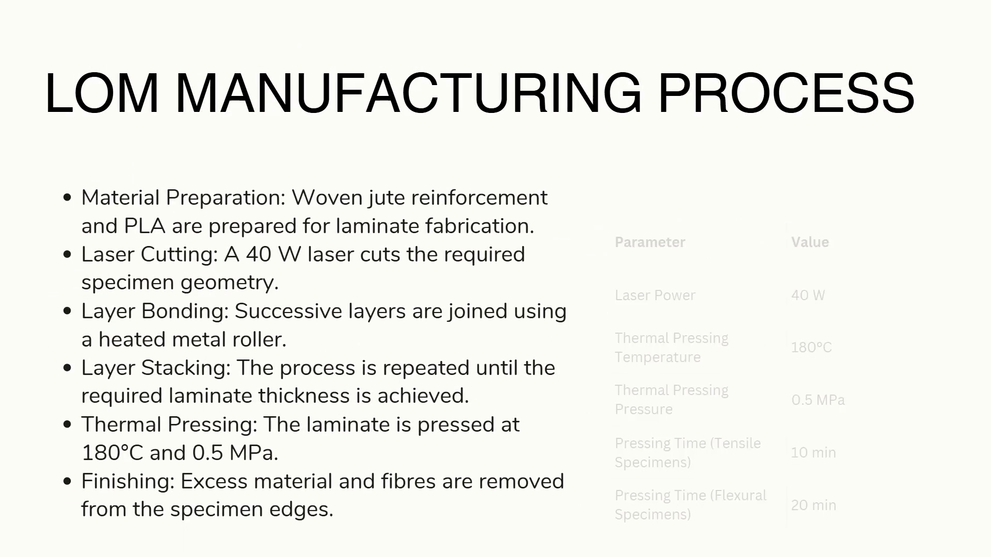
key("Right")
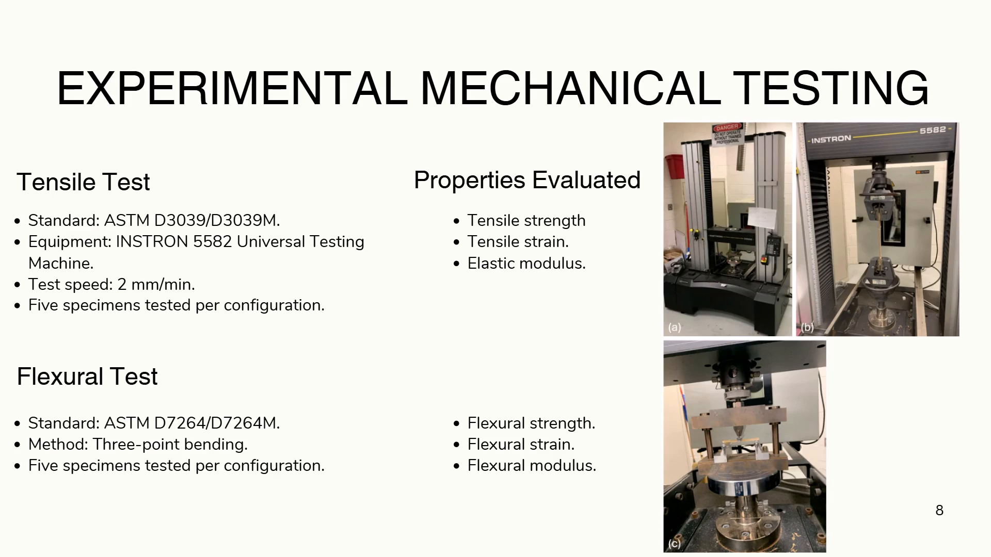
key("Escape")
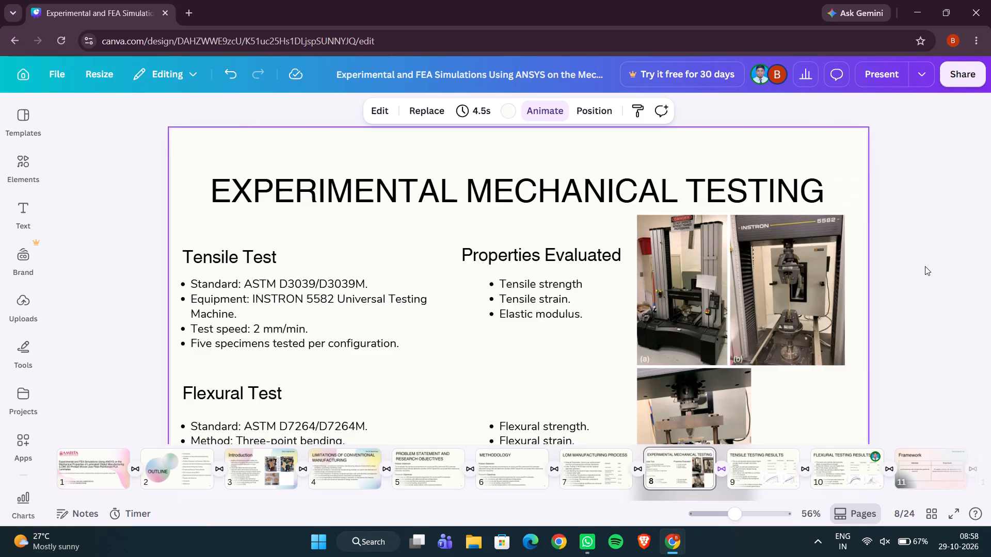
scroll(839, 467, "up", 6)
left_click(832, 468)
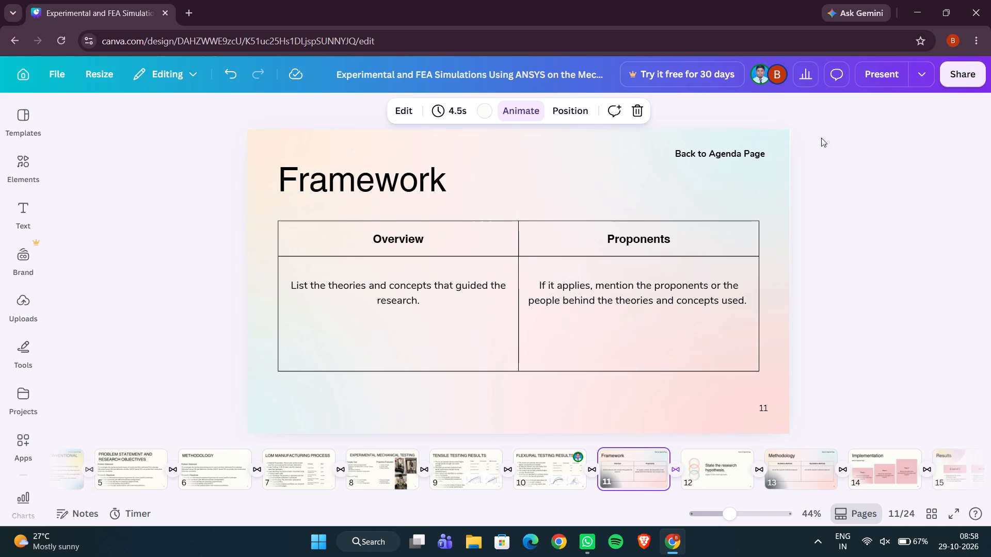
left_click(539, 457)
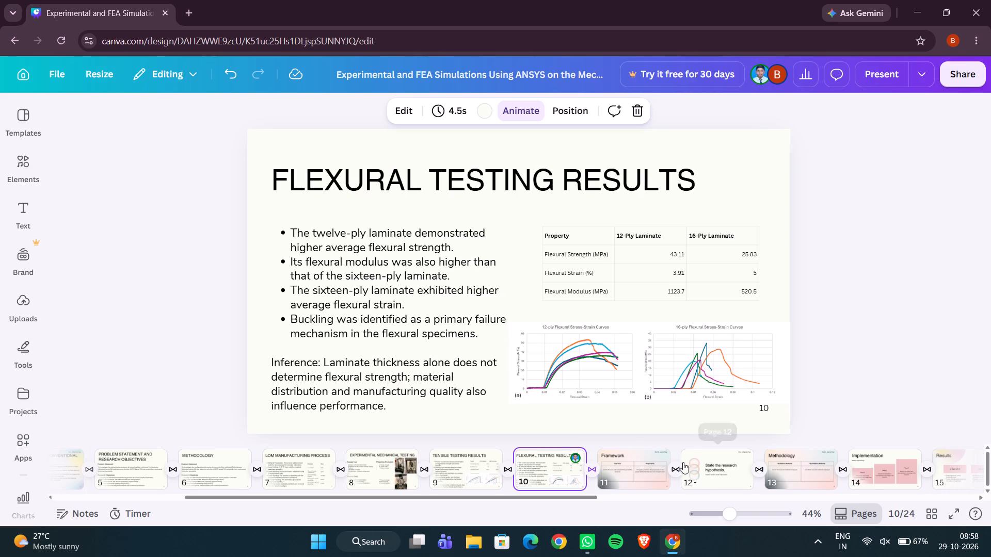
left_click(700, 464)
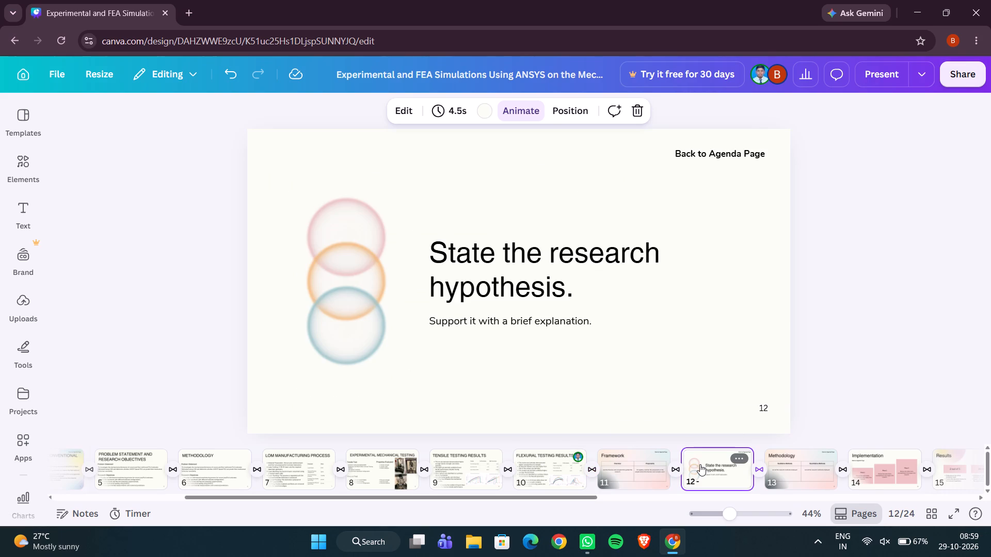
left_click(805, 465)
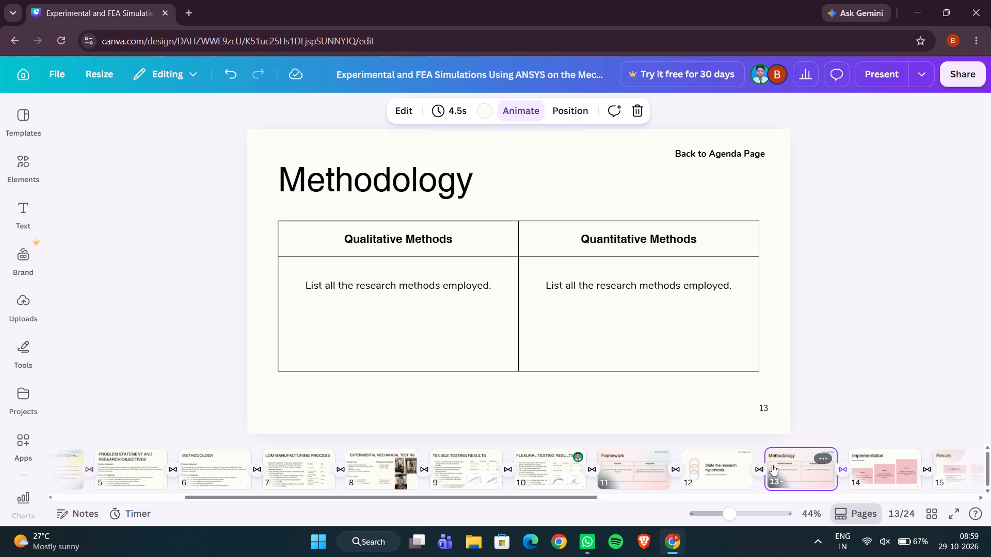
left_click(629, 470)
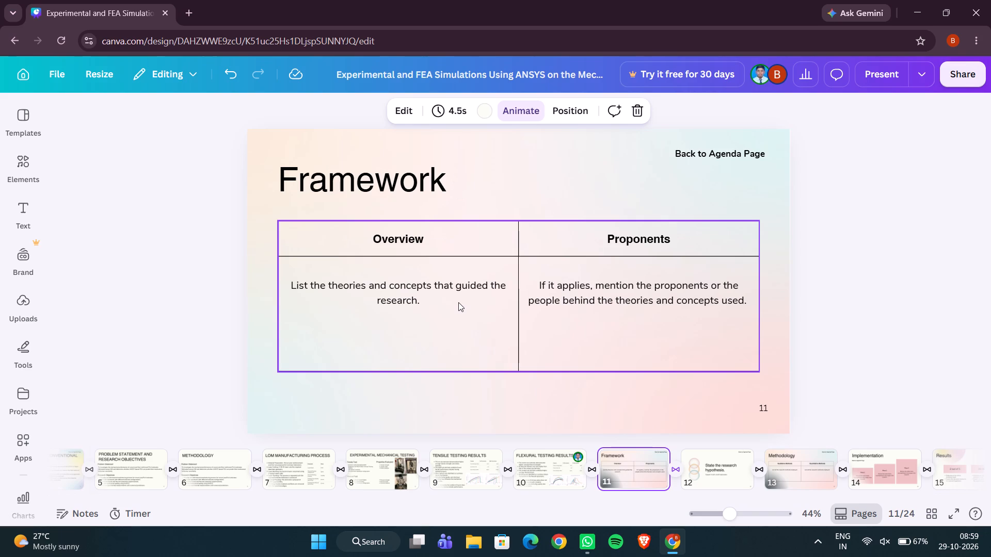
left_click(547, 463)
left_click(635, 476)
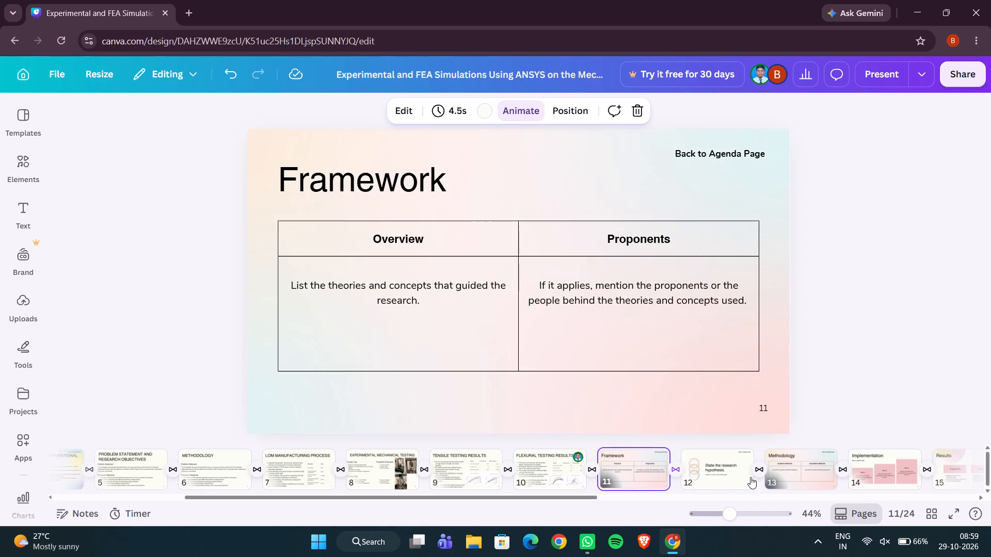
left_click(801, 474)
left_click(885, 471)
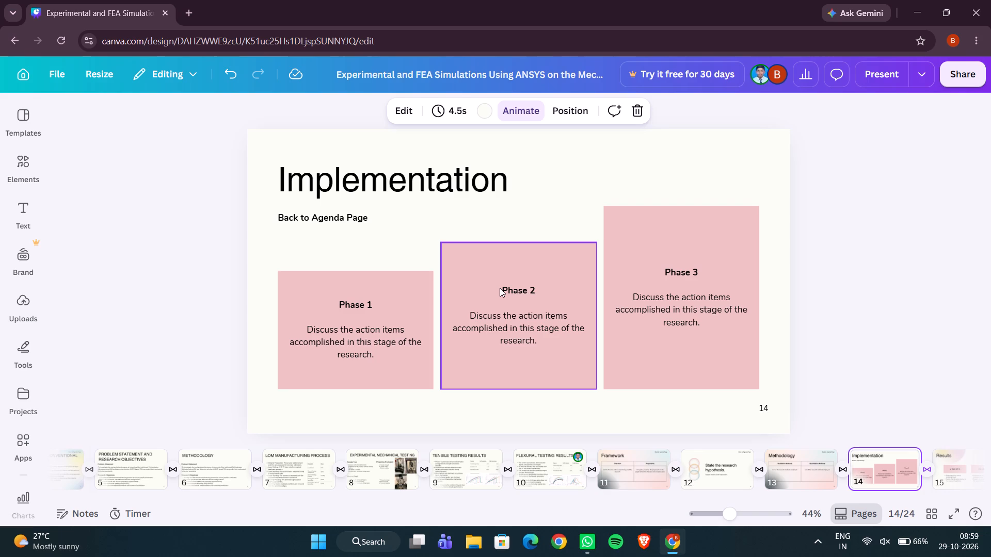
Examine slides 15 to 19, covering Results, Analysis and Conclusion, Recommendations and Thank you, for remaining template content.
left_click_drag(566, 495, 664, 496)
left_click(728, 471)
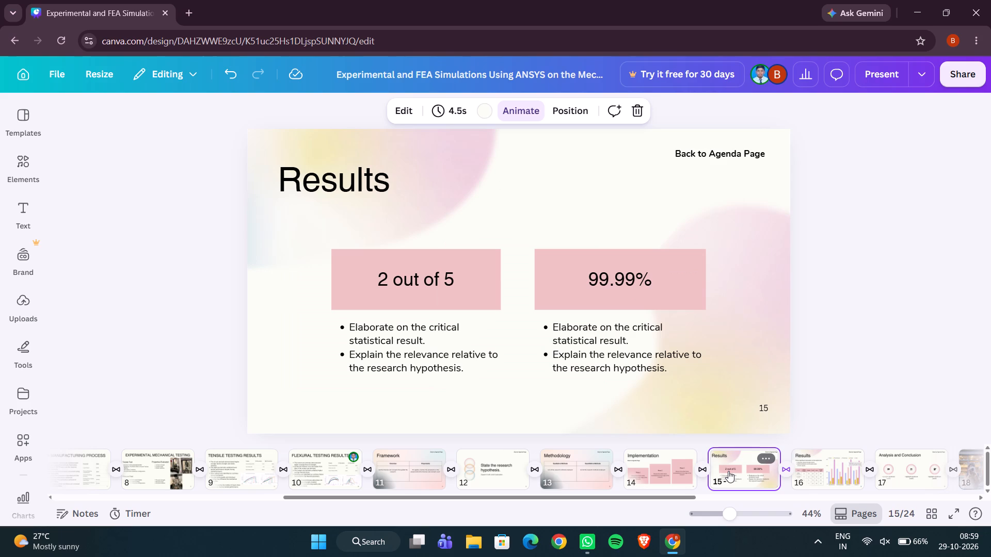
left_click(812, 477)
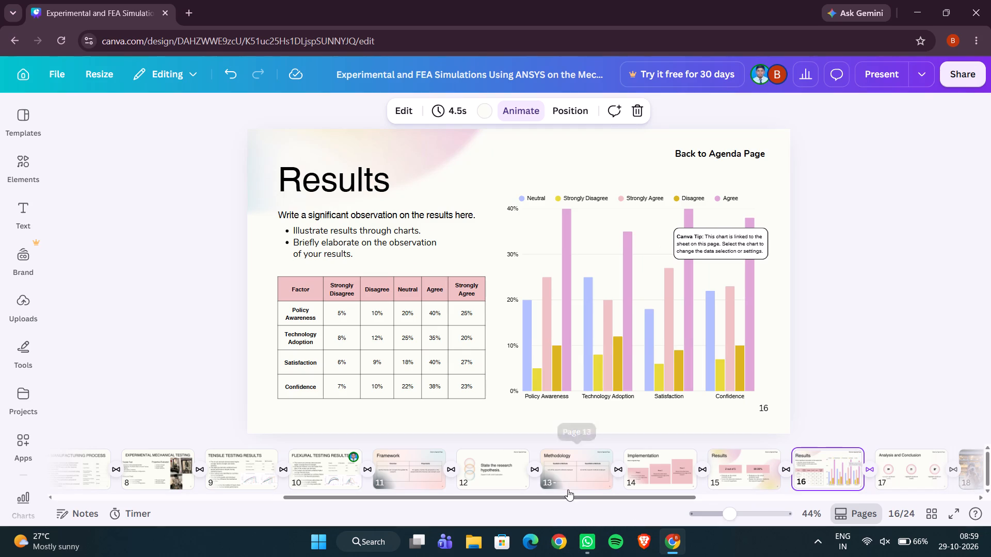
left_click_drag(568, 496, 677, 493)
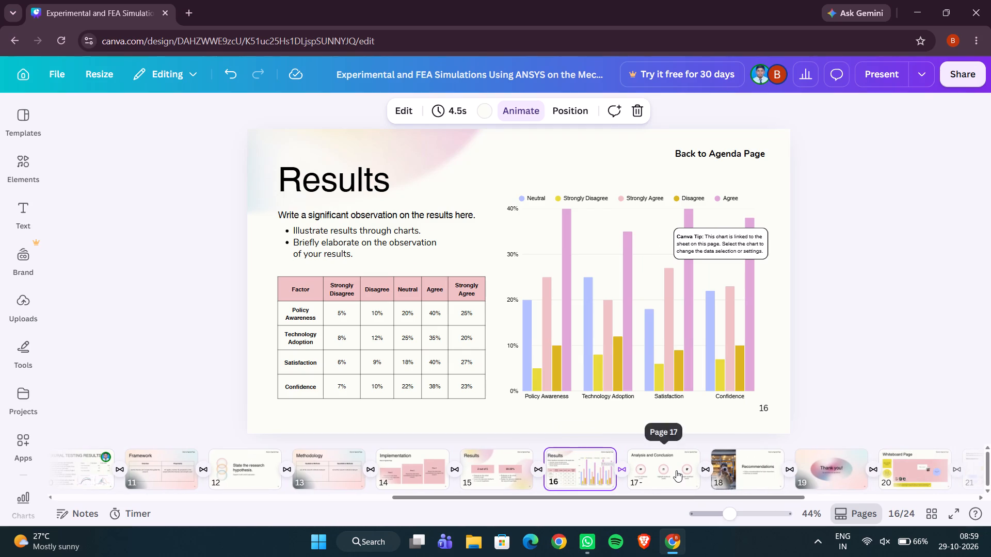
left_click(676, 470)
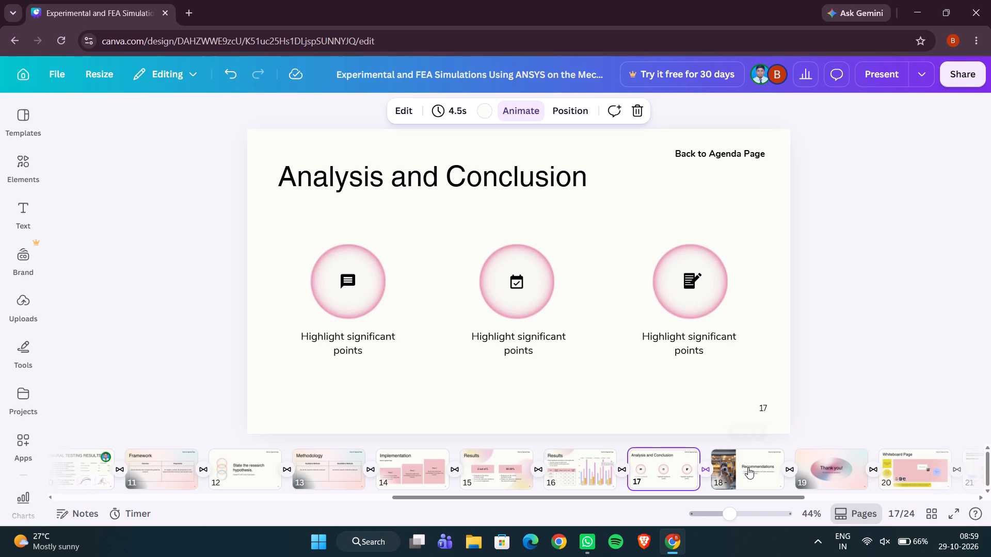
left_click(748, 467)
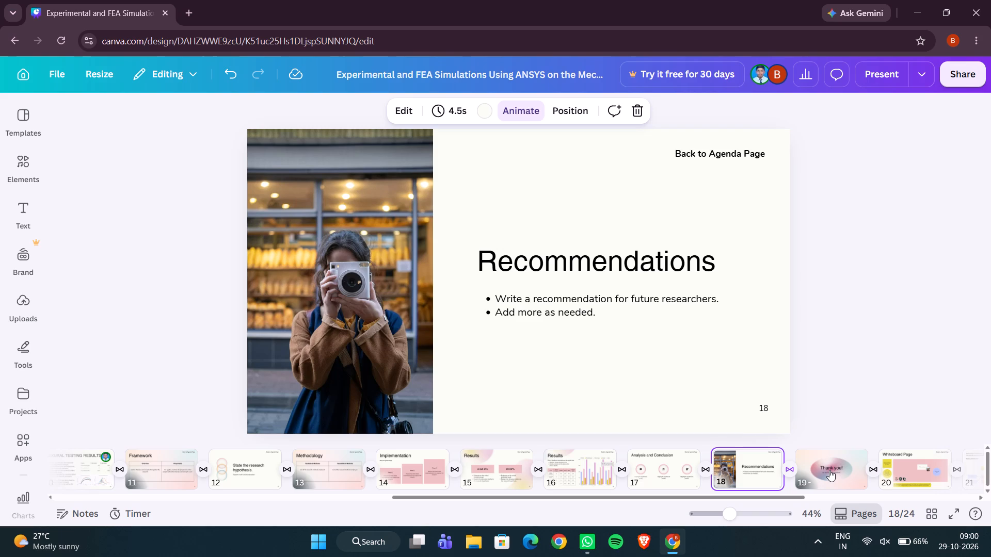
left_click(829, 470)
Examine the whiteboard, brainstorming and resource pages at the end of the deck, starting from slide 20.
left_click(903, 466)
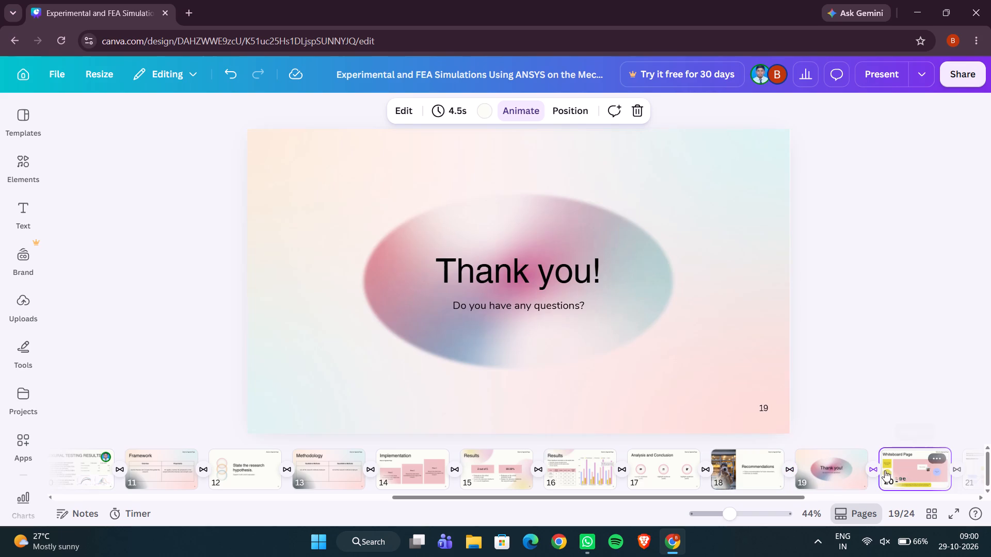
left_click_drag(669, 494, 782, 493)
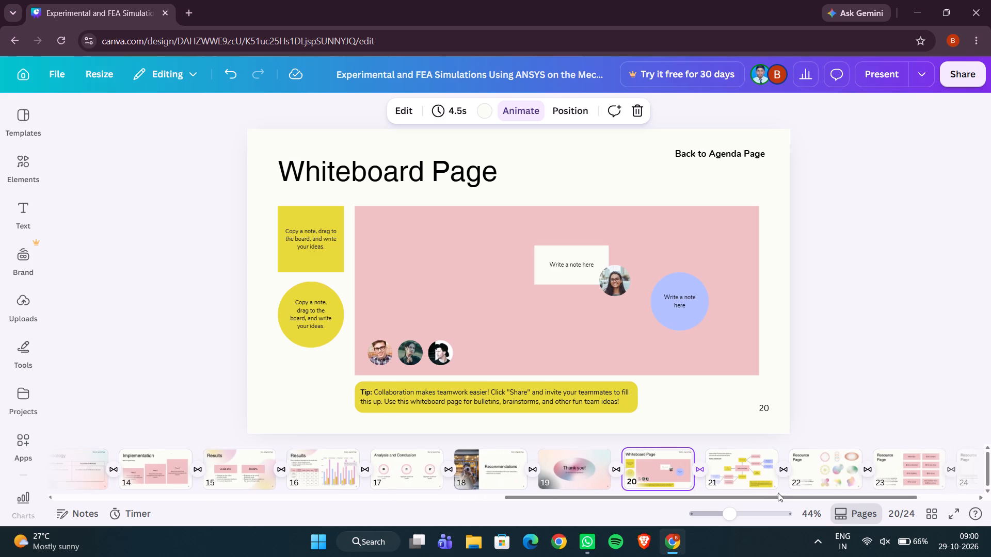
left_click(748, 472)
left_click(806, 472)
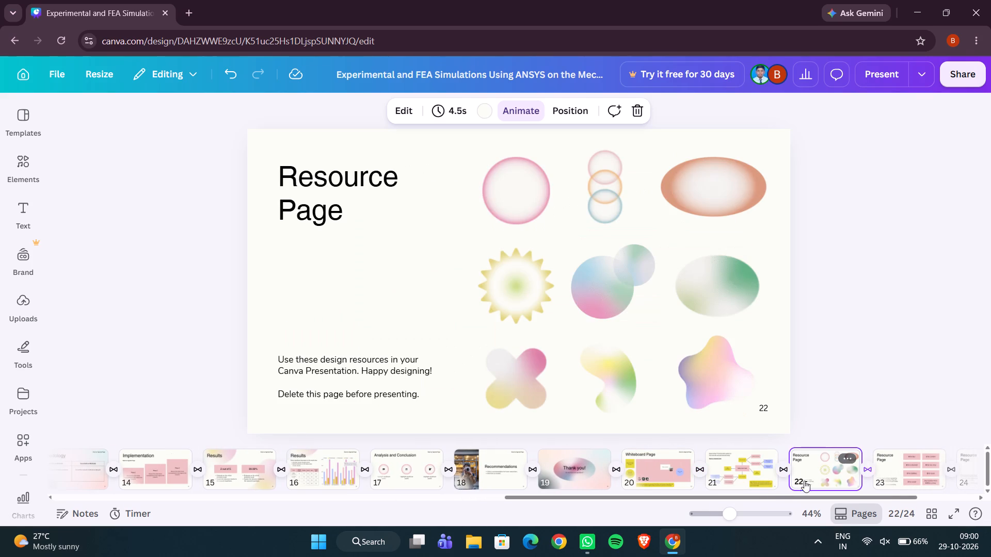
left_click_drag(785, 498, 818, 497)
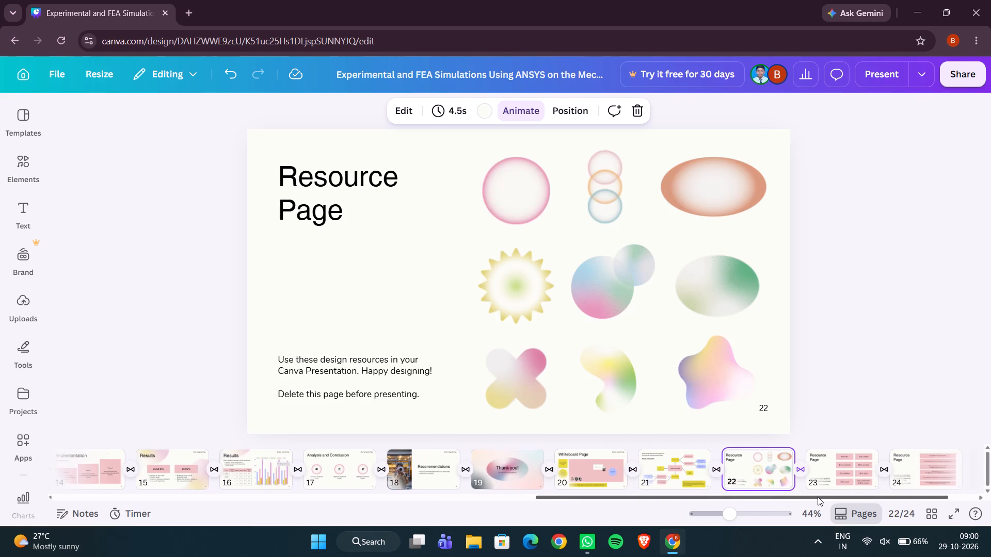
left_click_drag(818, 497, 829, 497)
left_click(563, 477)
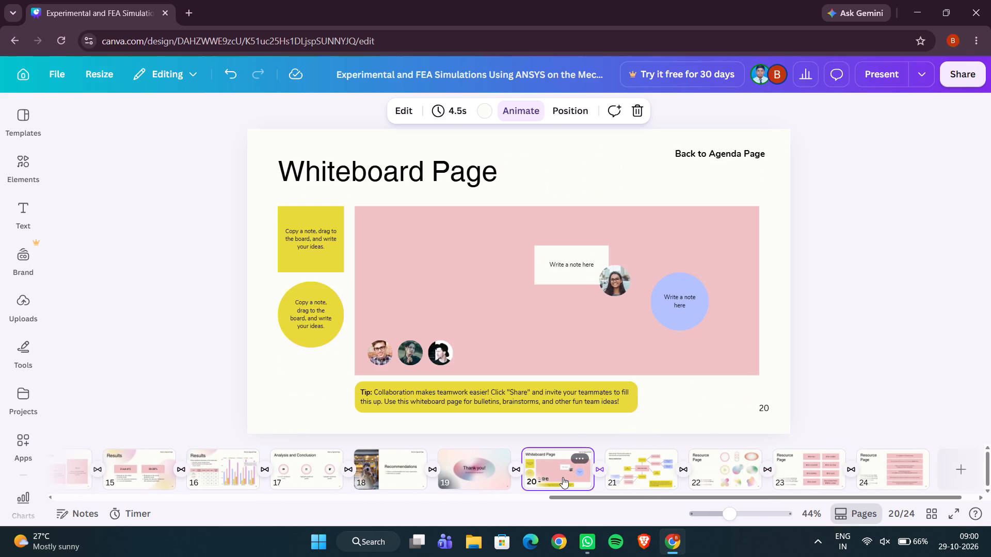
left_click(666, 473)
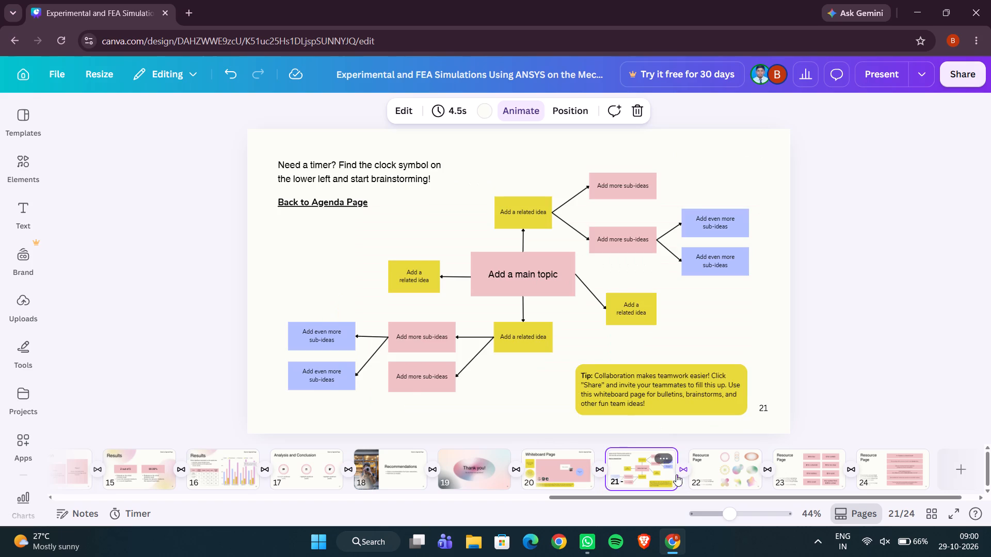
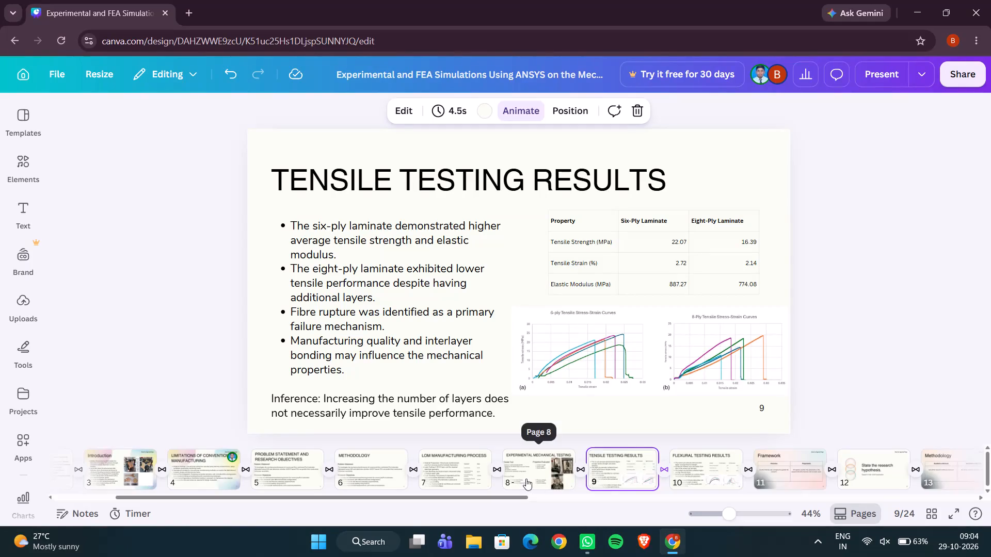
Return to slide 6, Methodology, to examine its problem statement and research objectives.
left_click(372, 467)
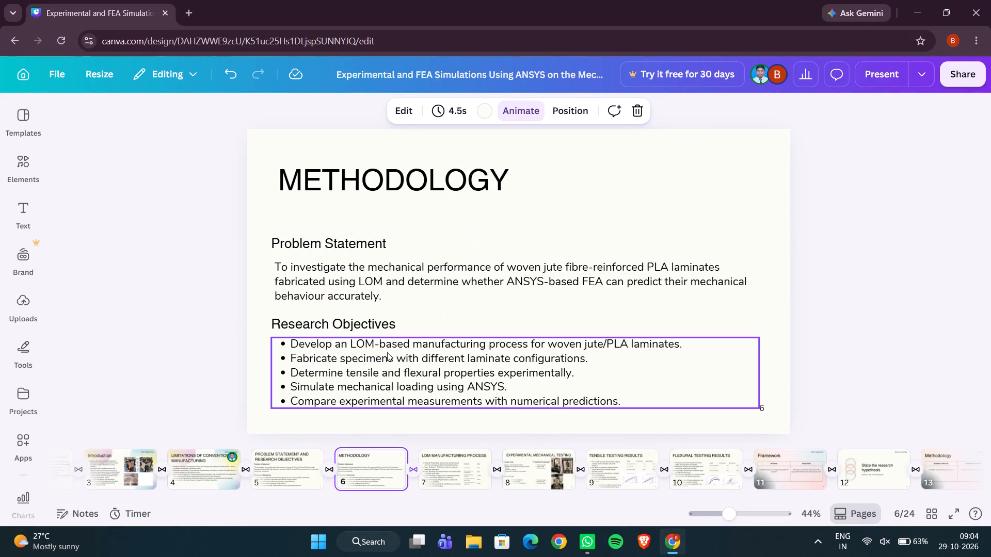
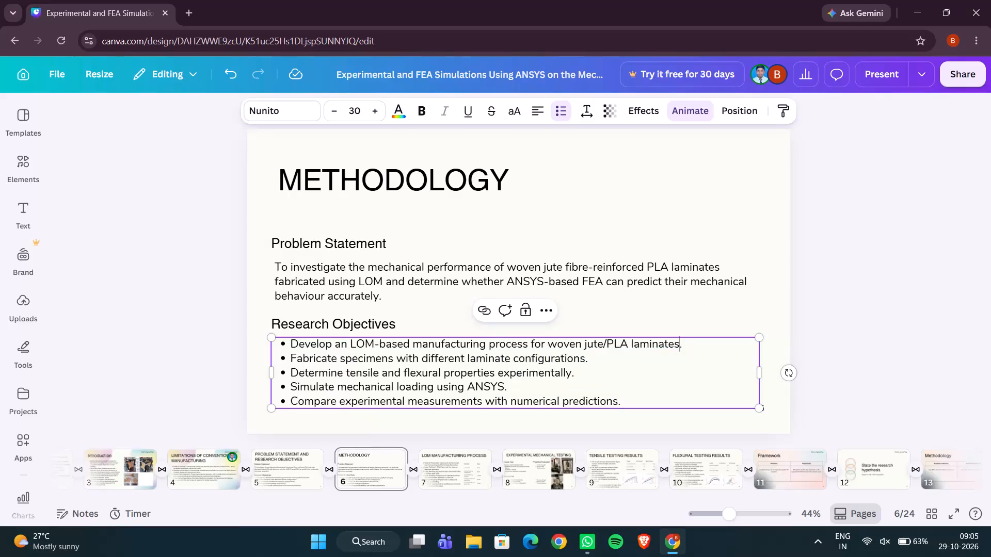
Replace the first research objective on the Methodology slide with "Preparation of woven jute fibre and PLA composite material.", ending in a single full stop.
left_click_drag(677, 344, 672, 344)
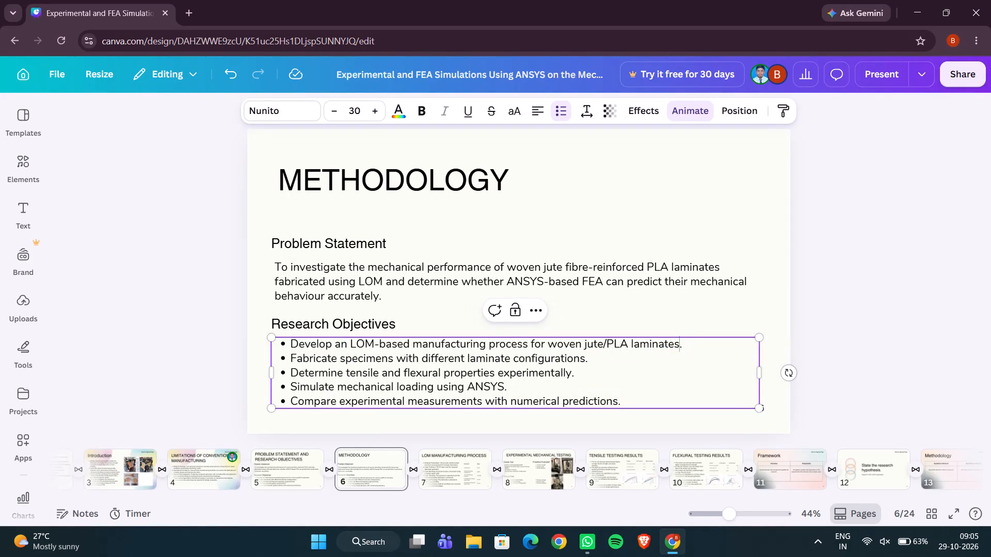
left_click_drag(672, 344, 292, 346)
key("ctrl+v")
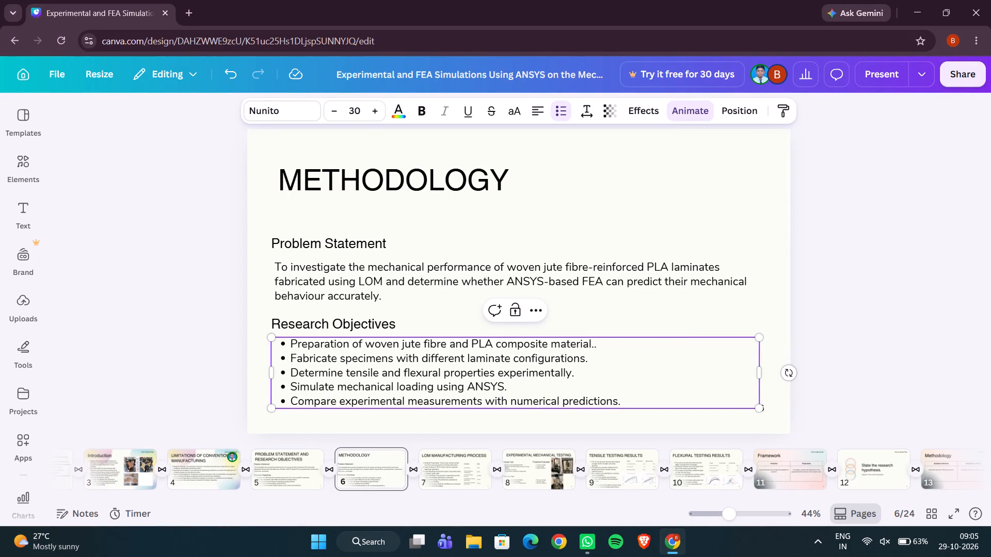
key("Delete")
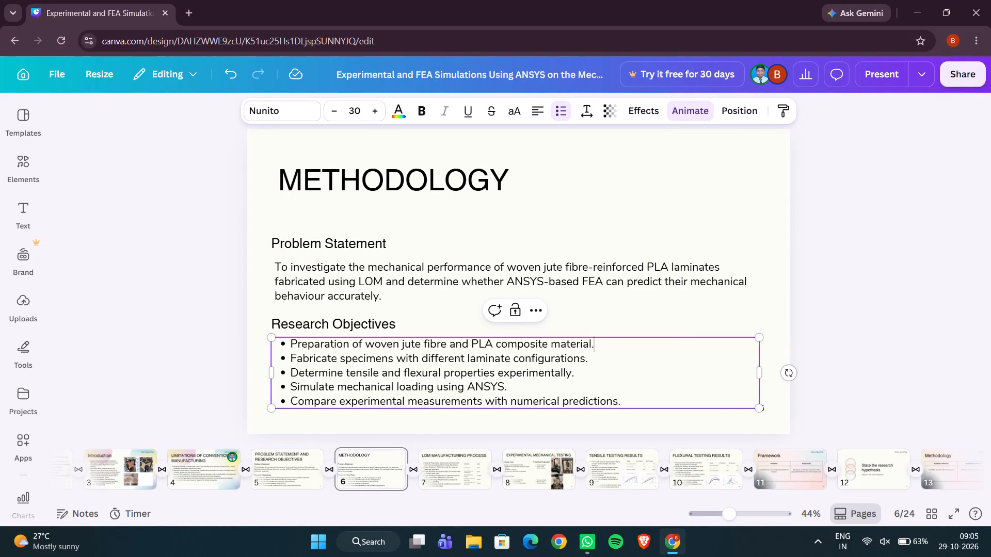
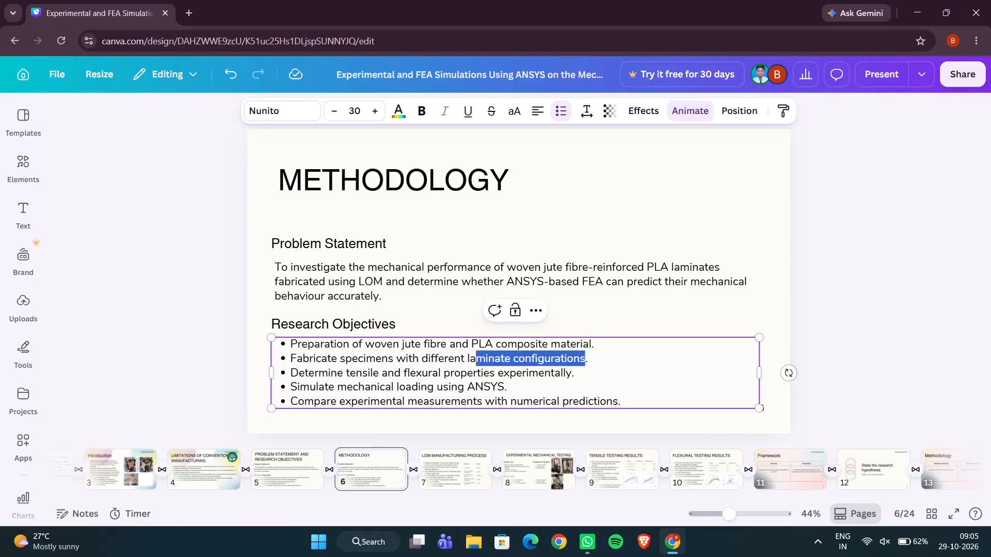
Replace the second research objective on the Methodology slide with "Laser cutting, layer-by-layer bonding, and thermal pressing of the composite laminates.".
key("ctrl+v")
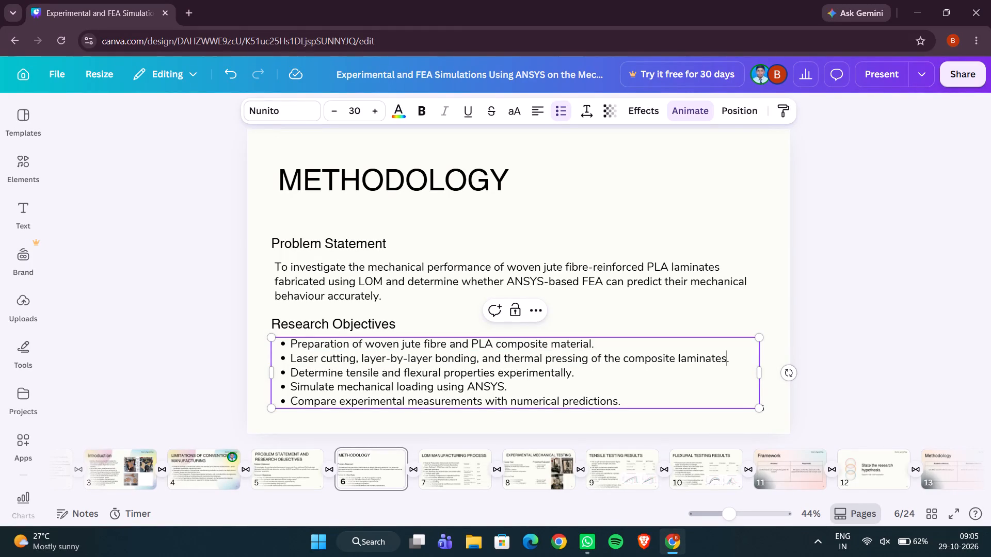
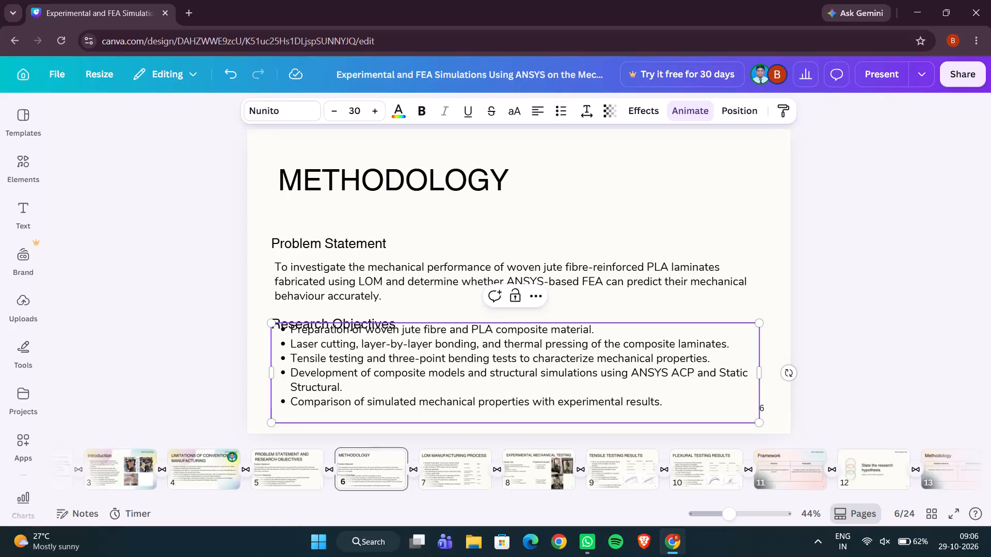
Remove the empty line at the end of the Research Objectives bullet list on the Methodology slide.
key("BackSpace")
left_click(823, 324)
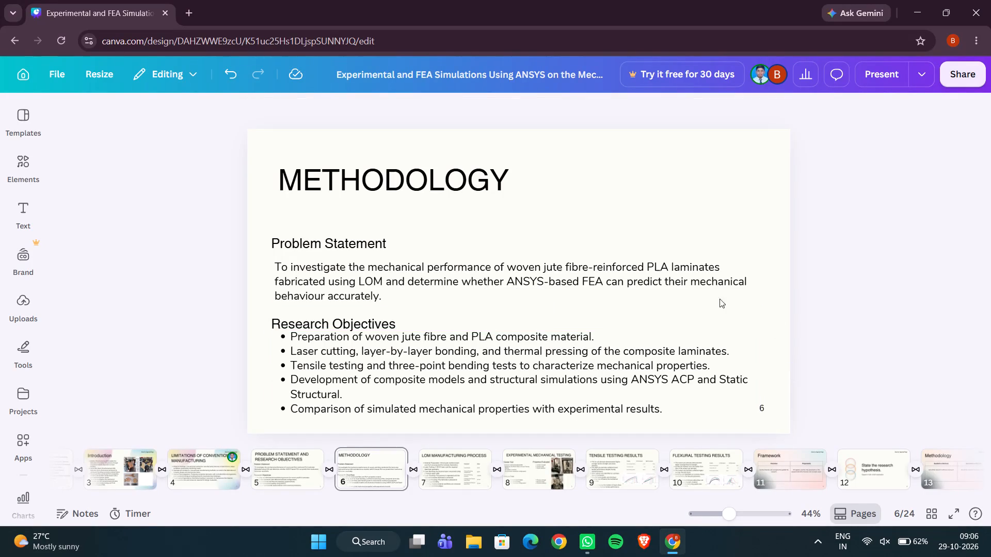
Move the Problem Statement heading slightly up, closer to the METHODOLOGY title, keeping its horizontal alignment.
left_click_drag(356, 242, 356, 234)
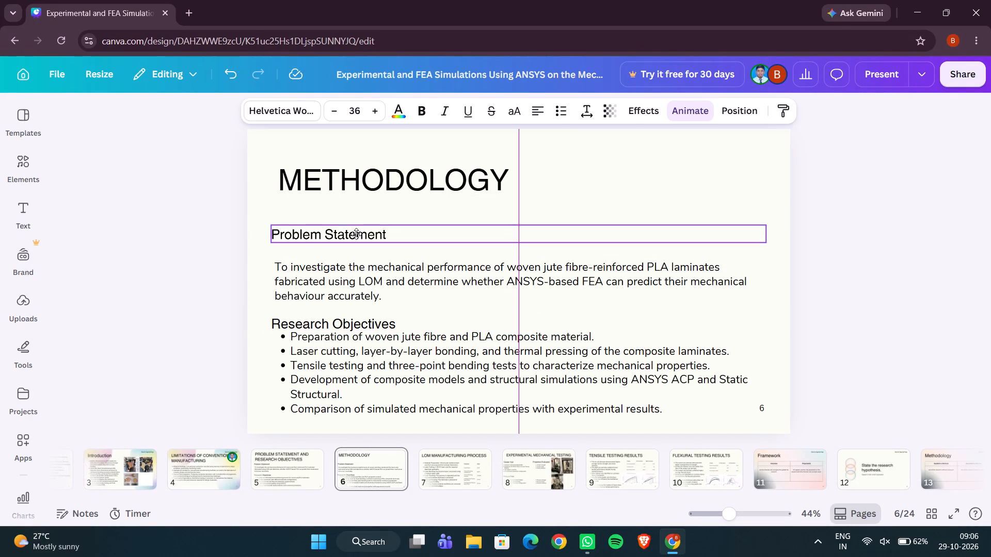
Move the Problem Statement heading, its paragraph, the Research Objectives heading and bullet list up, tightening the gaps and left-aligning the paragraph with the headings.
left_click_drag(356, 234, 356, 231)
left_click_drag(378, 282, 375, 265)
left_click_drag(359, 322, 360, 301)
left_click_drag(358, 358, 357, 345)
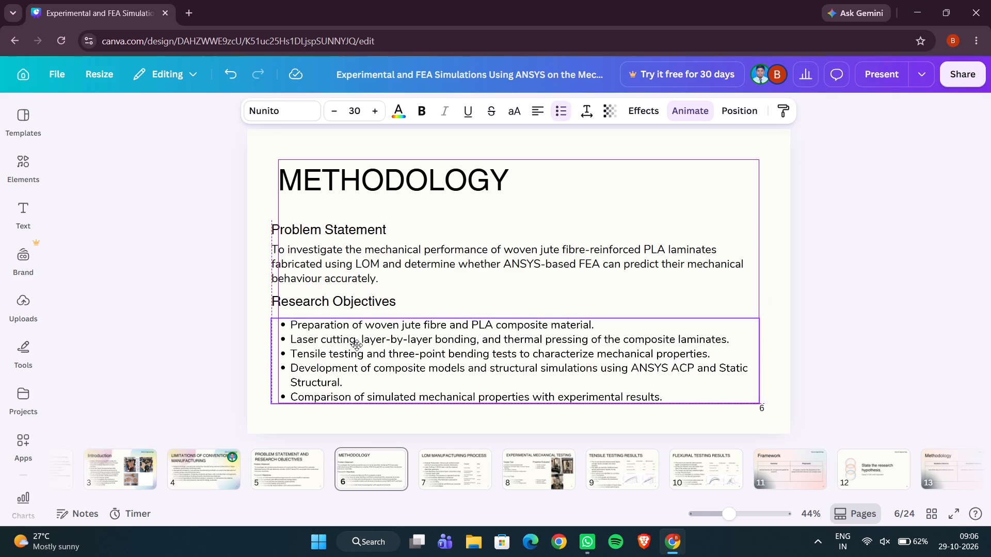
left_click_drag(357, 345, 357, 344)
left_click(942, 264)
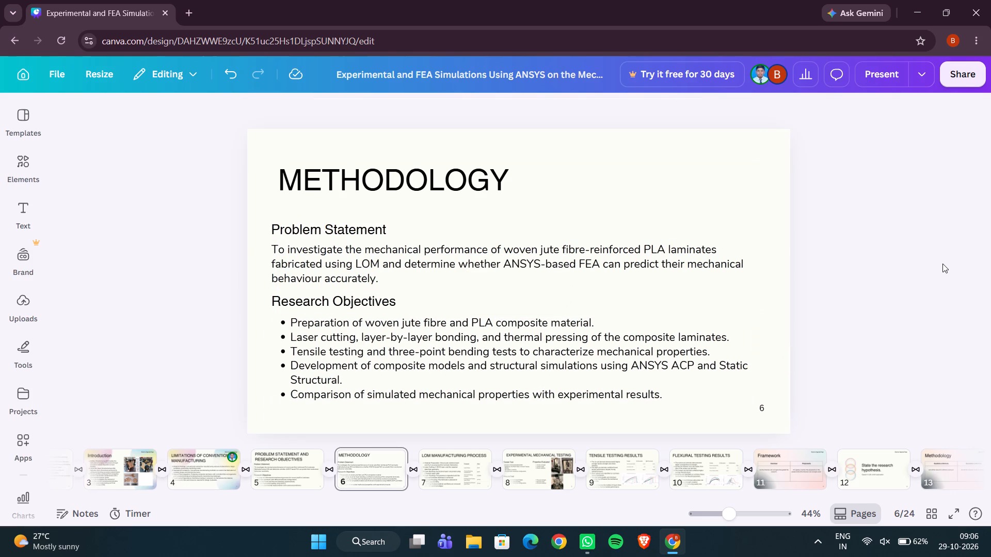
Nudge the Research Objectives bullet list slightly left on the Methodology slide, keeping its vertical position.
left_click(492, 362)
left_click(863, 294)
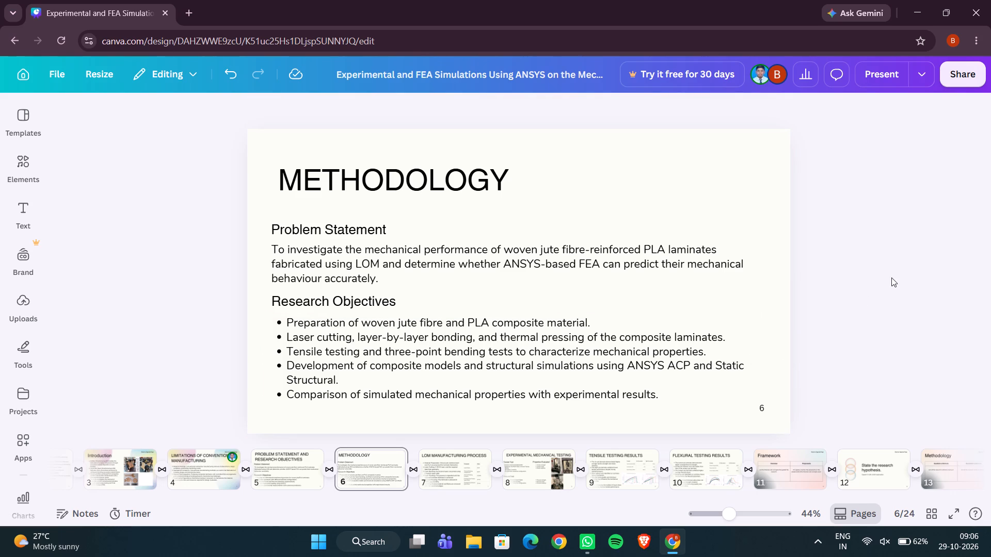
Move the Problem Statement heading closer to the METHODOLOGY title and raise its paragraph slightly, leaving a clear gap between them.
left_click_drag(356, 232, 355, 224)
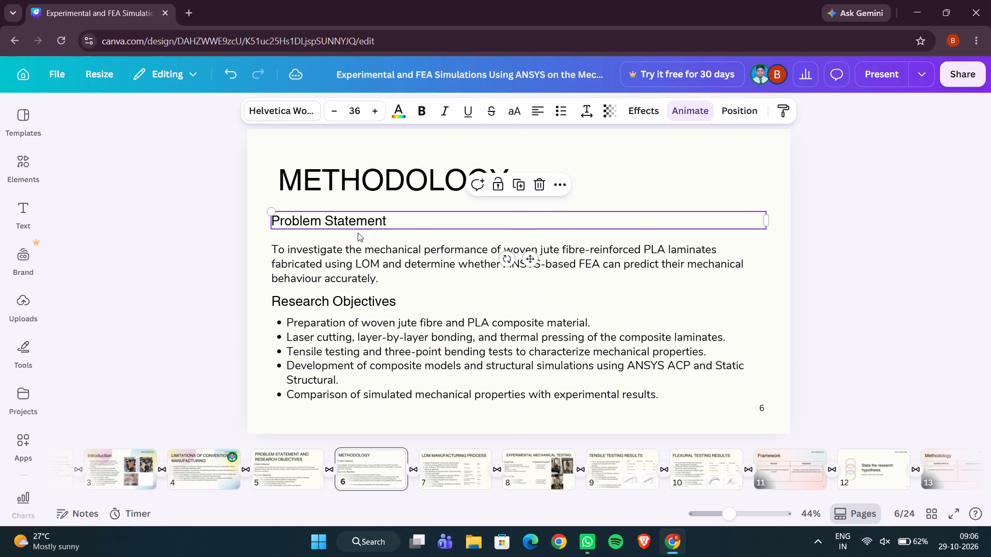
left_click_drag(384, 264, 383, 259)
left_click(829, 273)
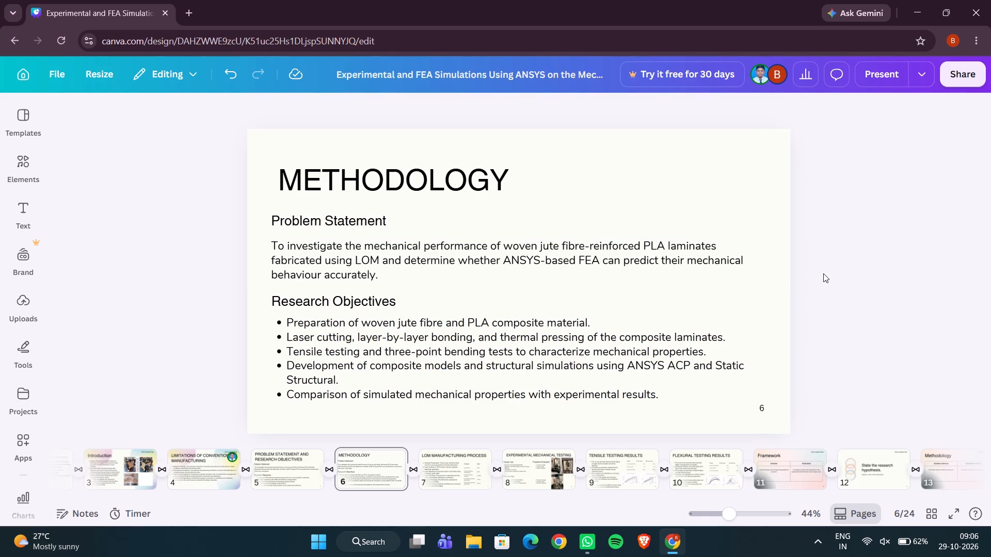
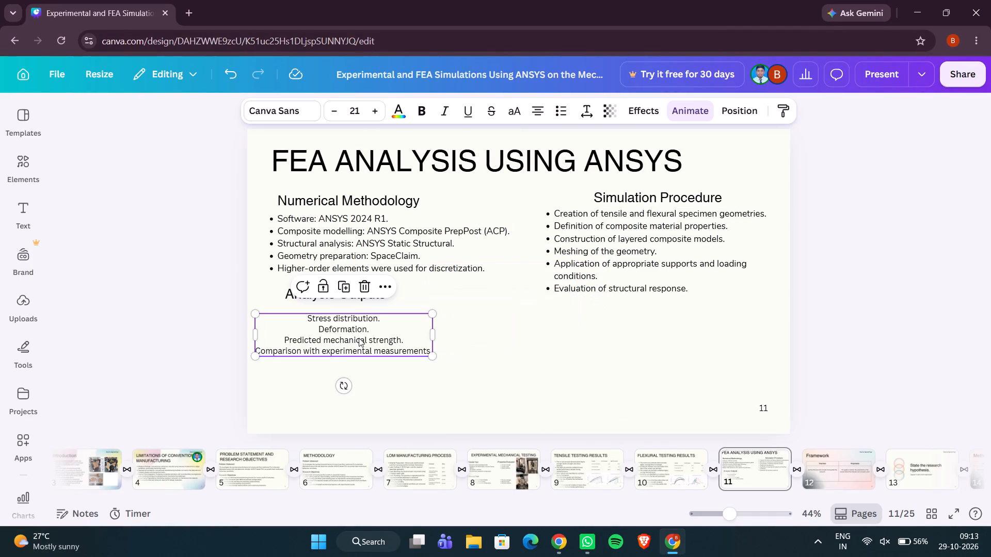
Format the analysis outputs text as Nunito size 24.
left_click(303, 111)
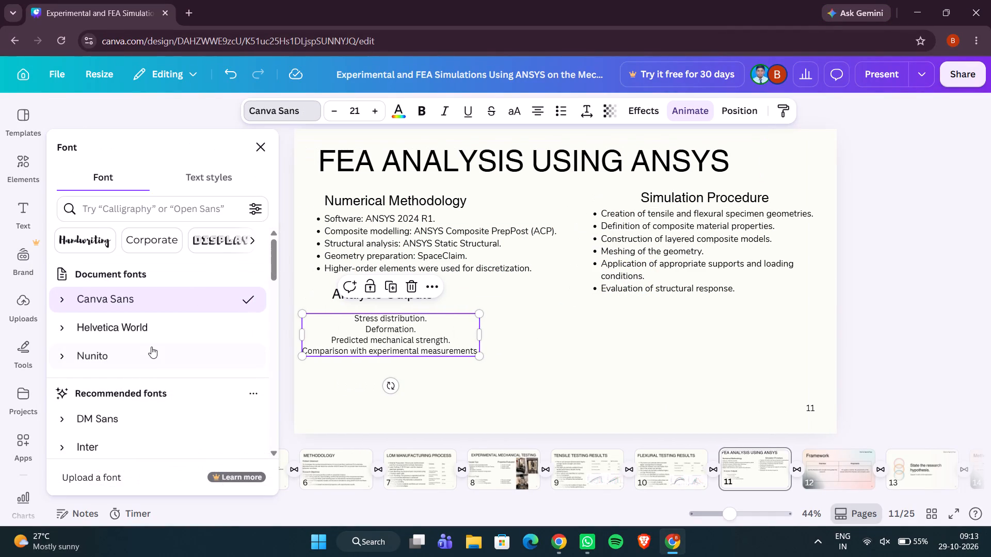
left_click(146, 357)
left_click(544, 356)
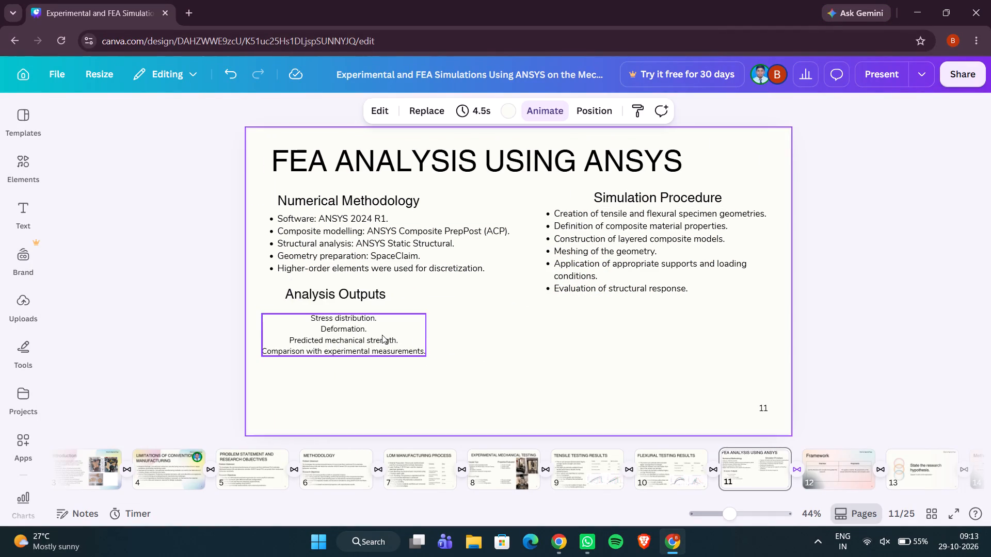
left_click(373, 336)
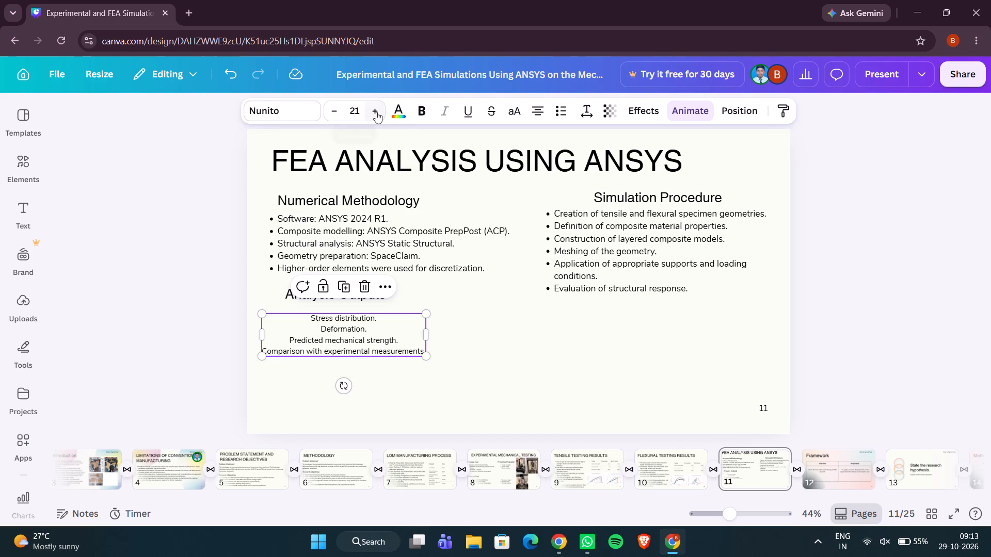
triple_click(376, 112)
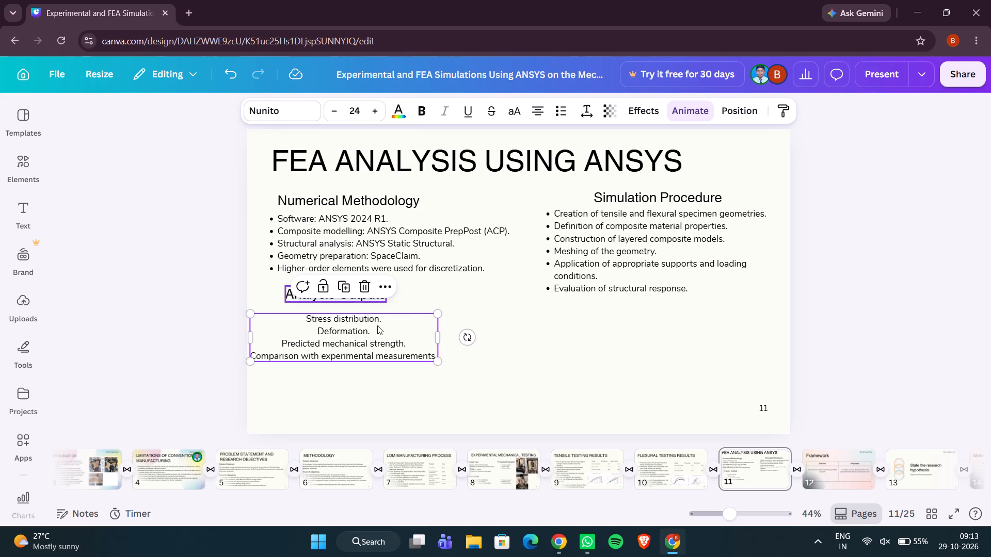
Turn the analysis outputs text into a bulleted list and align it directly under the "Analysis Outputs" subheading.
left_click(376, 338)
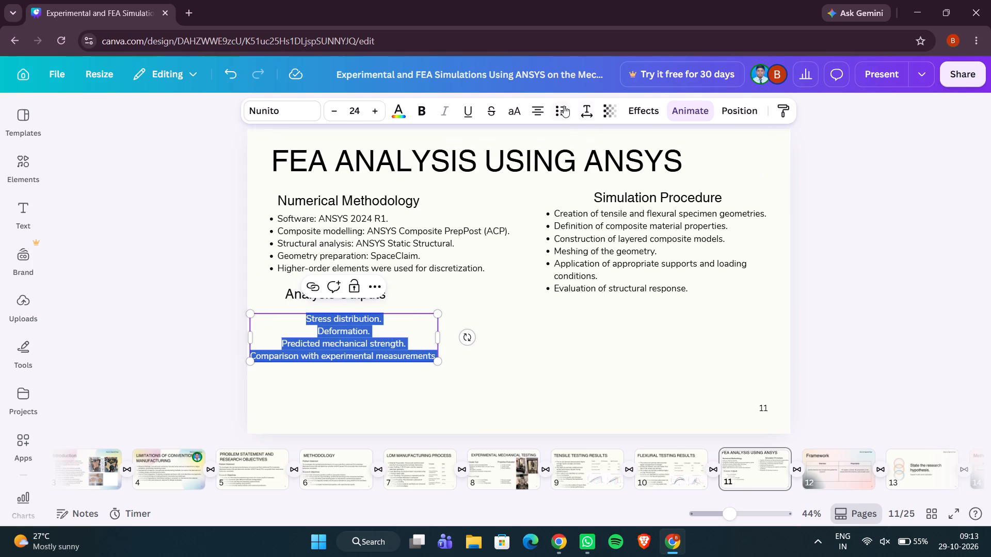
left_click(564, 106)
left_click(907, 228)
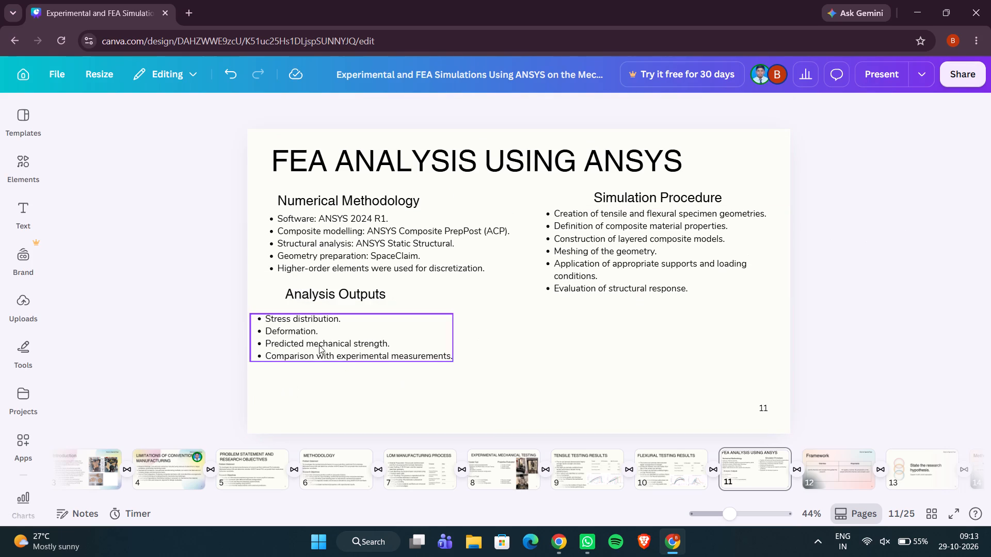
left_click_drag(319, 345, 343, 340)
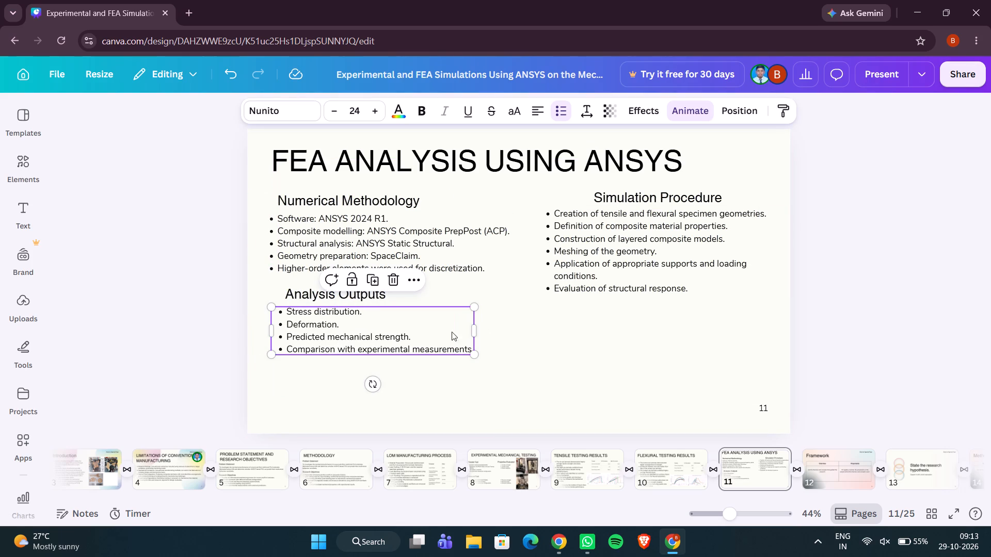
left_click(851, 294)
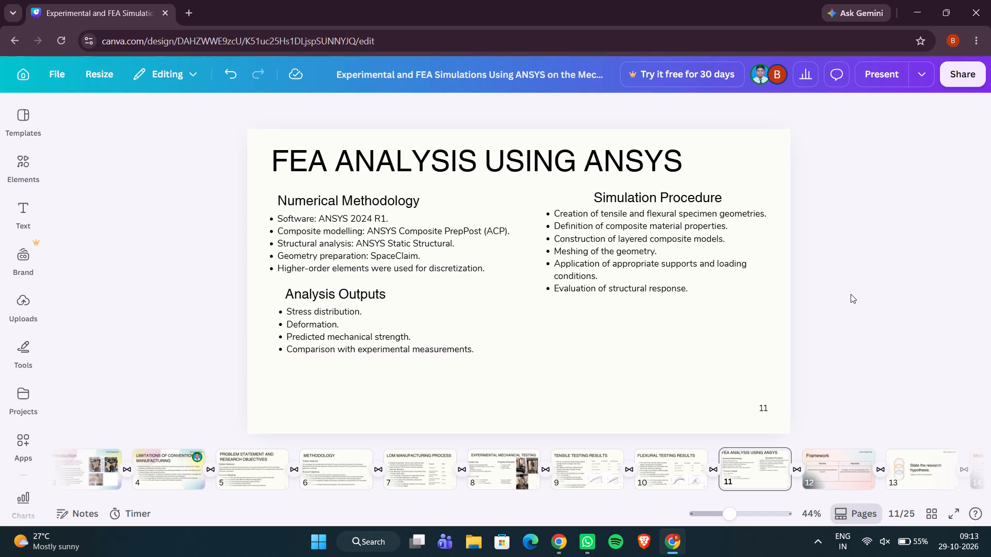
left_click(844, 463)
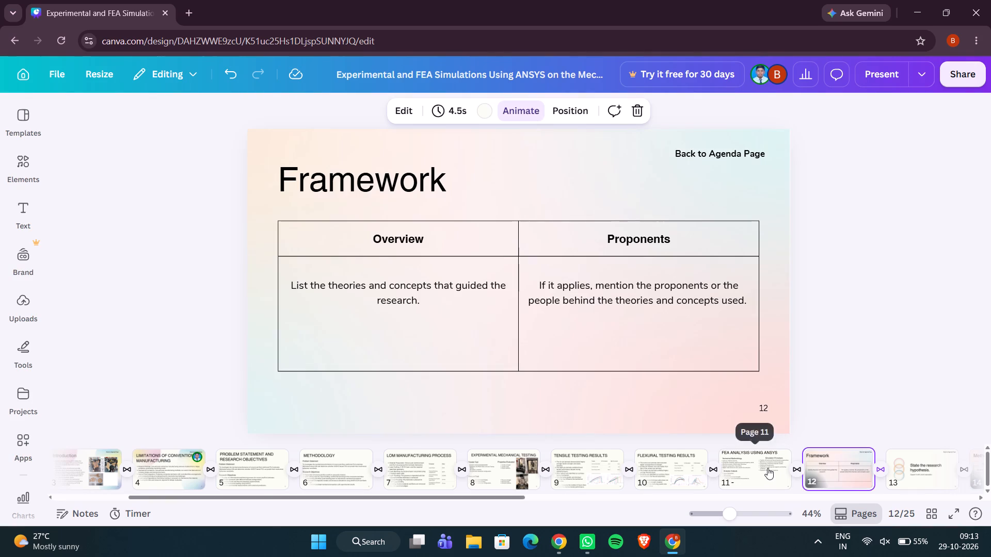
left_click(768, 467)
left_click(670, 473)
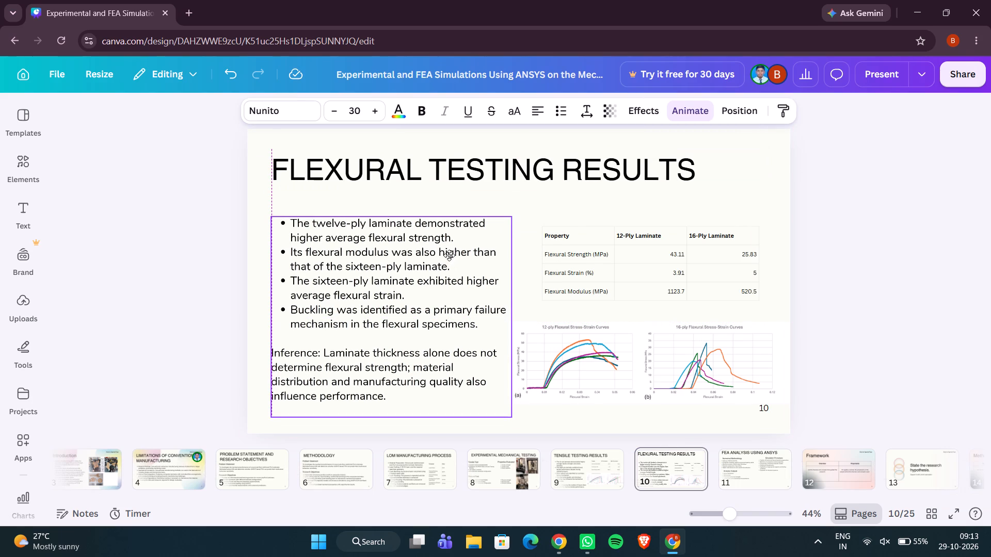
left_click_drag(449, 255, 449, 250)
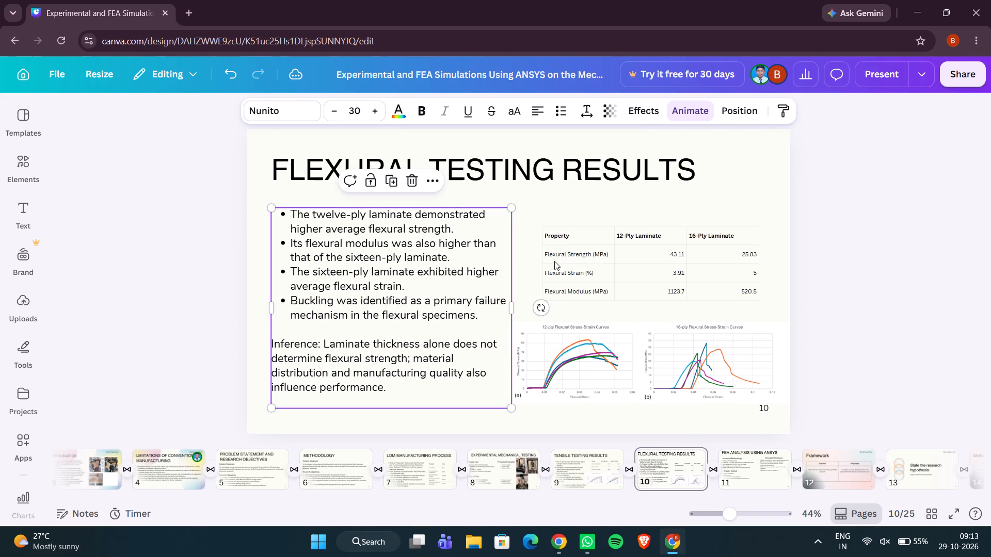
Move the flexural properties table and the stress-strain curves image slightly upward to match the text on the Flexural Testing Results slide.
left_click_drag(731, 284, 729, 276)
left_click(850, 281)
left_click_drag(693, 361, 692, 353)
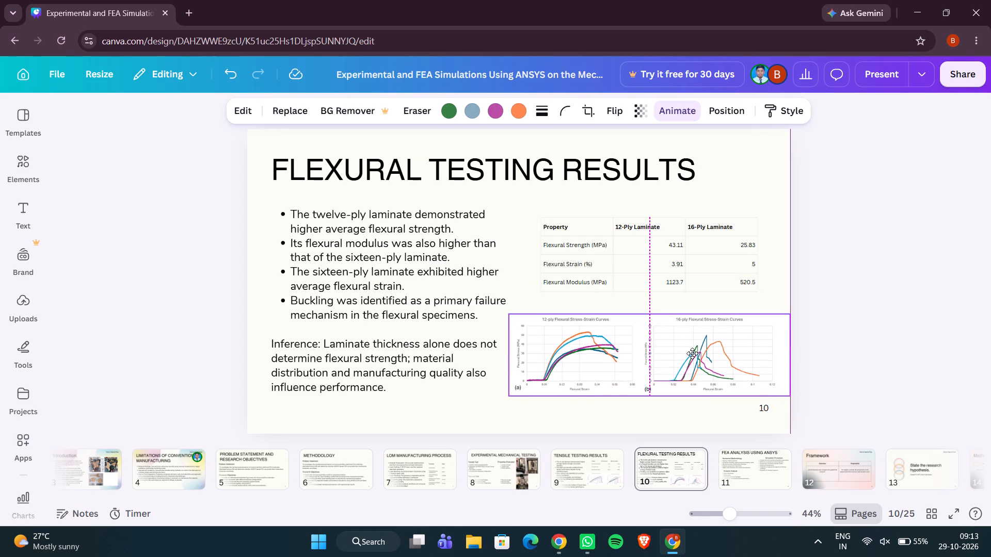
left_click_drag(692, 353, 691, 352)
left_click(811, 310)
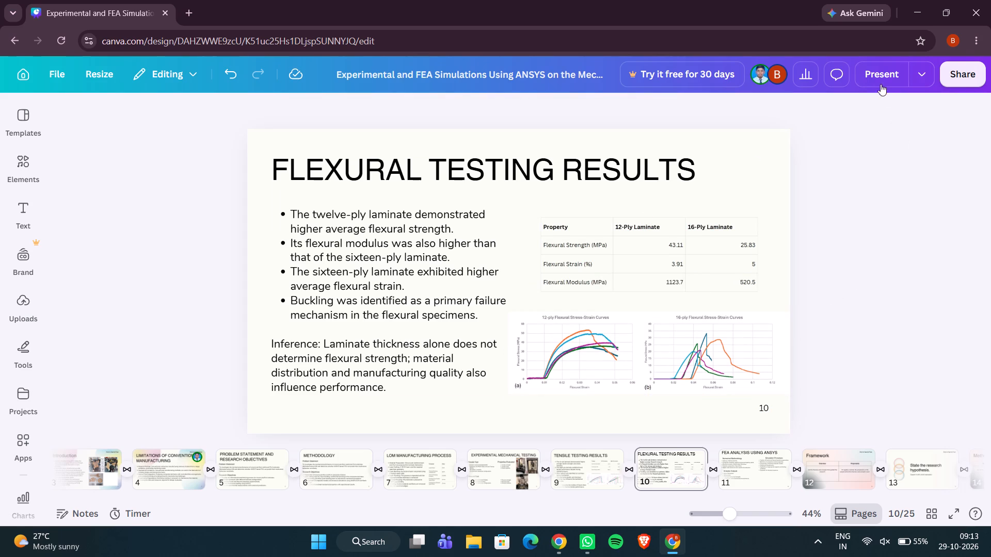
Preview the tensile results, flexural results and FEA analysis slides in full-screen presentation to check their layout.
left_click(881, 80)
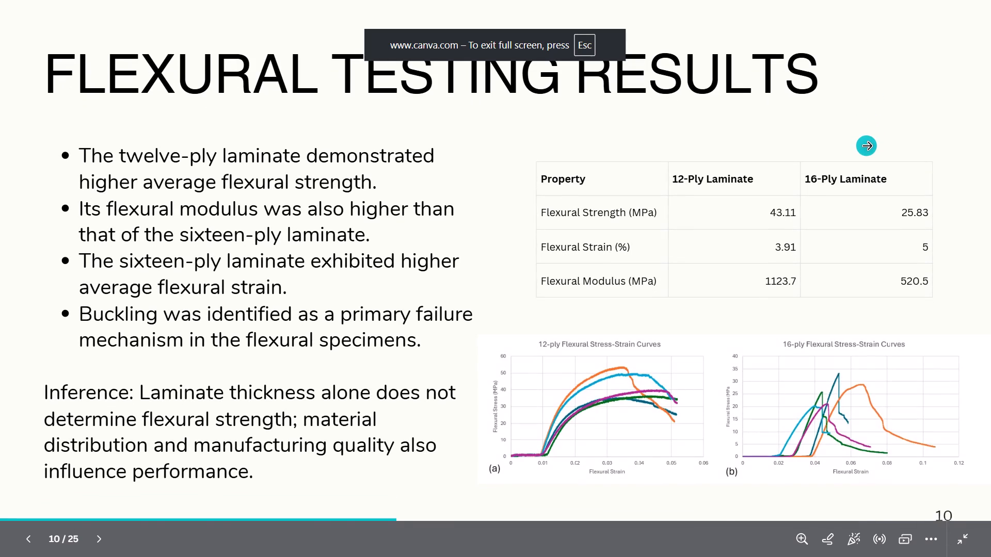
key("Left")
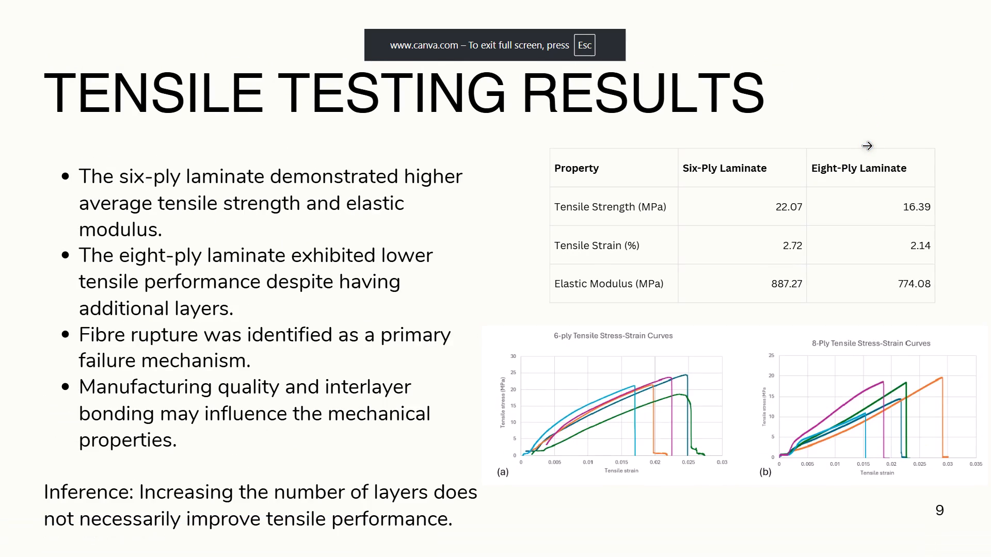
key("Right")
key("Right")
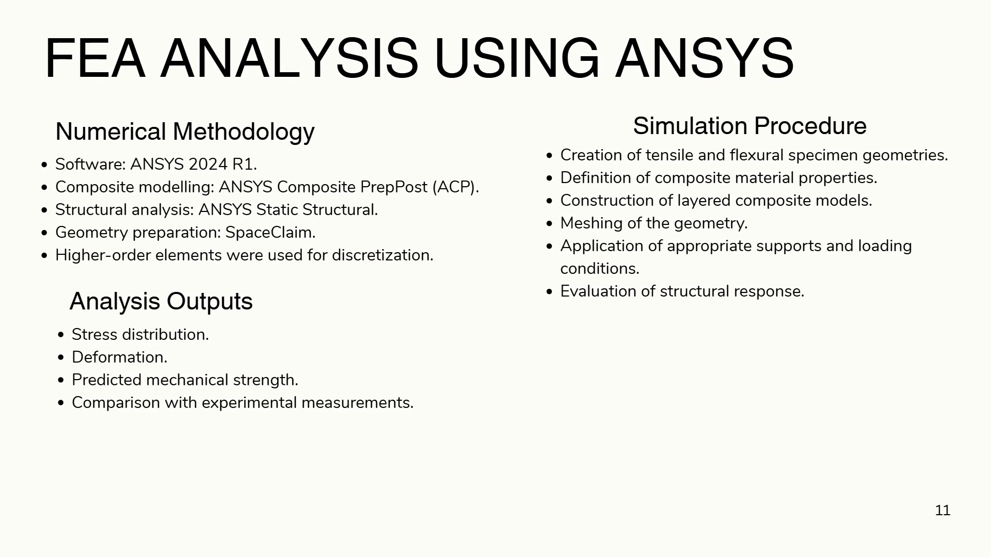
key("Escape")
Move the analysis outputs bullets and their "Analysis Outputs" subheading slightly down on the FEA Analysis slide.
left_click_drag(387, 331, 387, 331)
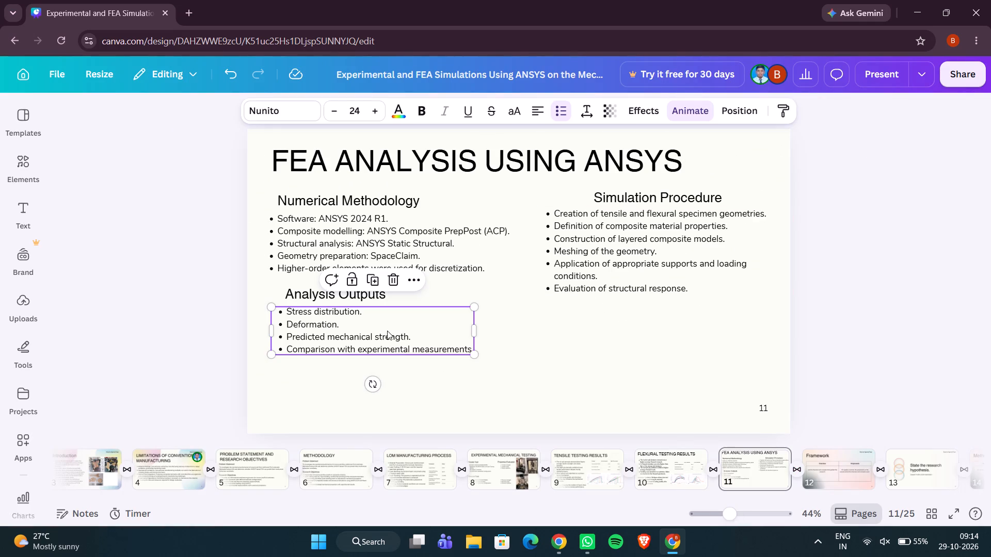
left_click_drag(387, 331, 385, 336)
left_click_drag(376, 298, 376, 302)
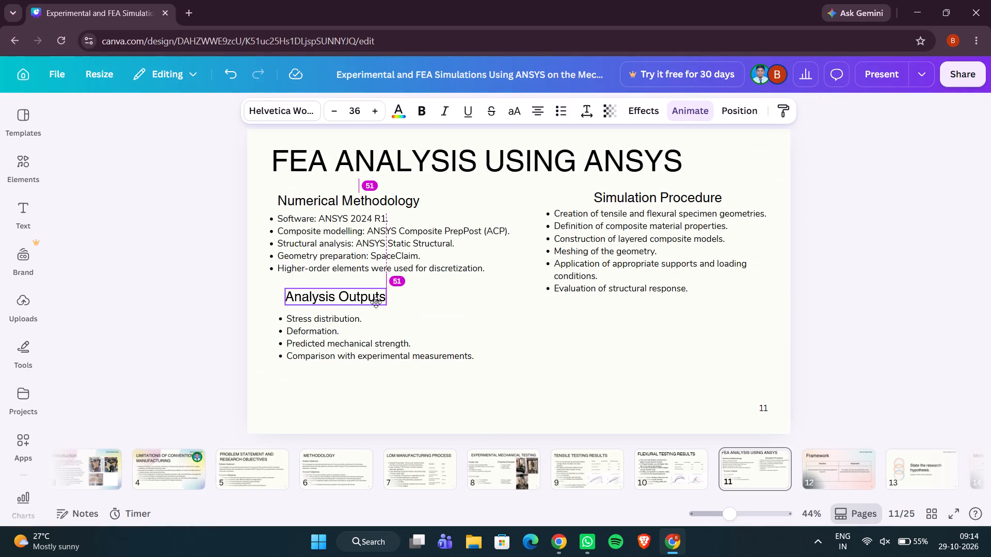
left_click_drag(376, 302, 375, 305)
Shift the Numerical Methodology bullets, their subheading and the slide title slightly down.
left_click_drag(381, 234, 380, 242)
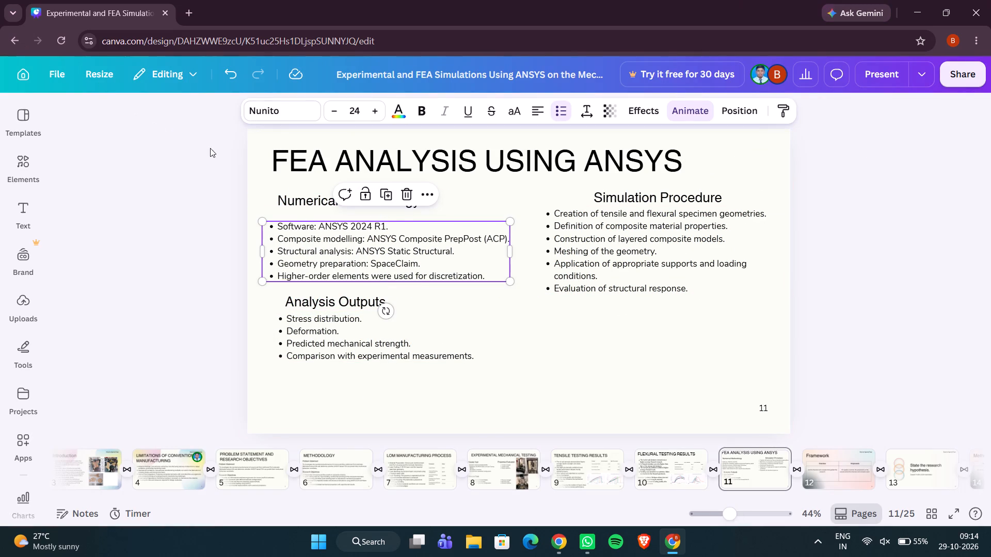
left_click_drag(309, 203, 310, 208)
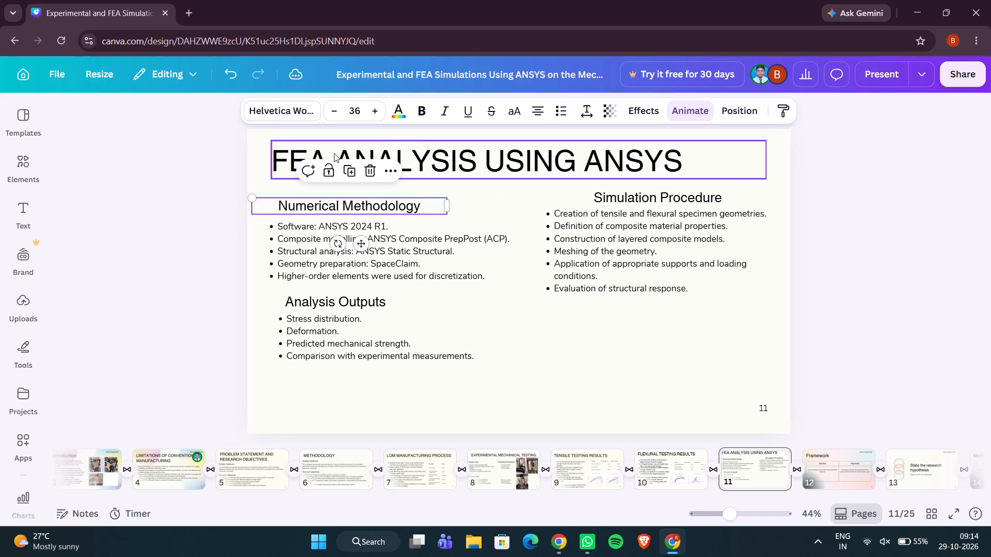
left_click_drag(426, 144, 426, 151)
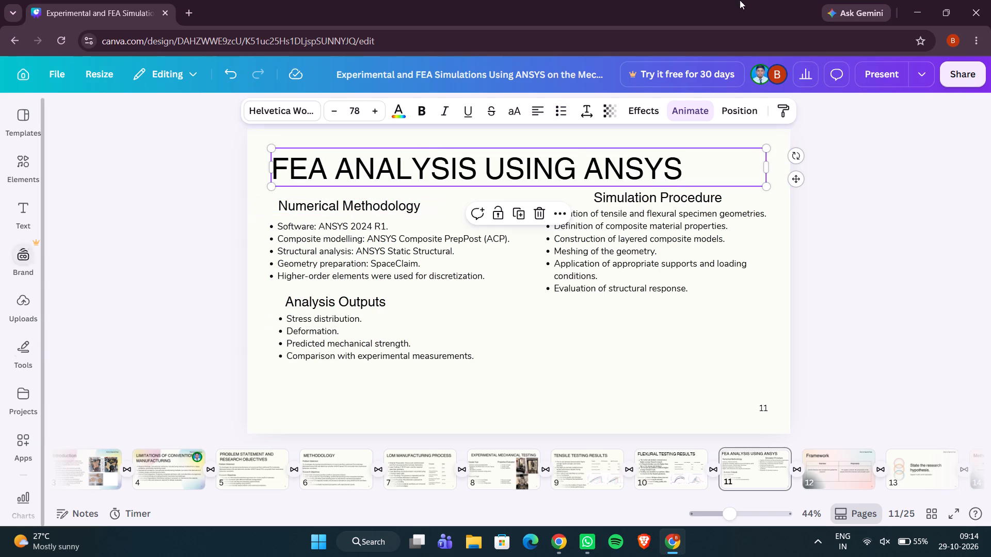
Move the Simulation Procedure bullets and subheading down to line up with the Numerical Methodology section.
left_click_drag(647, 243, 648, 248)
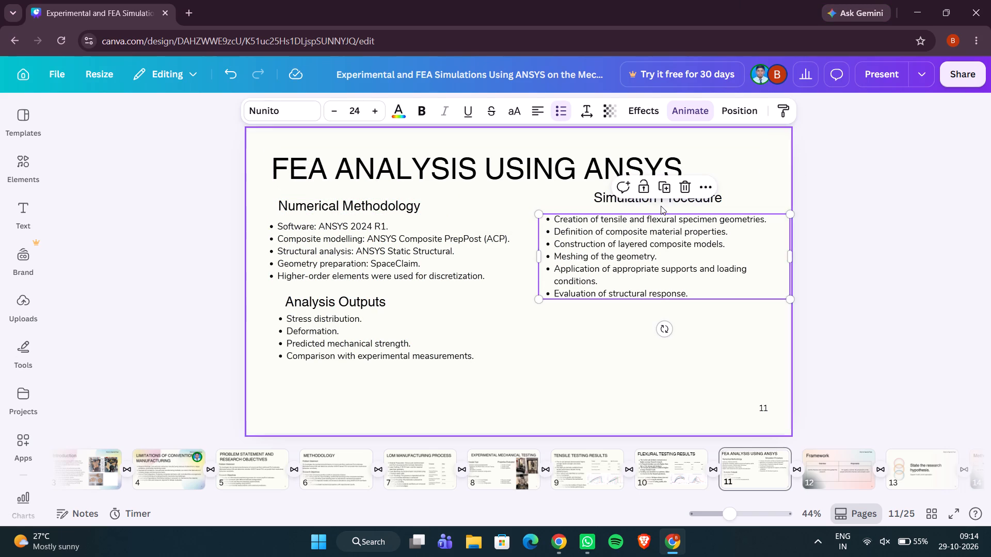
left_click(662, 200)
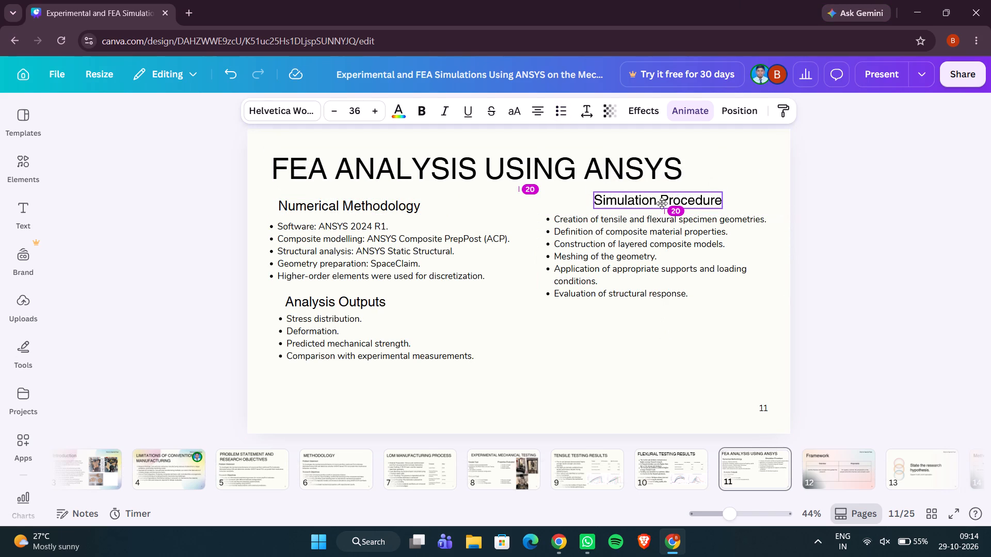
left_click(878, 224)
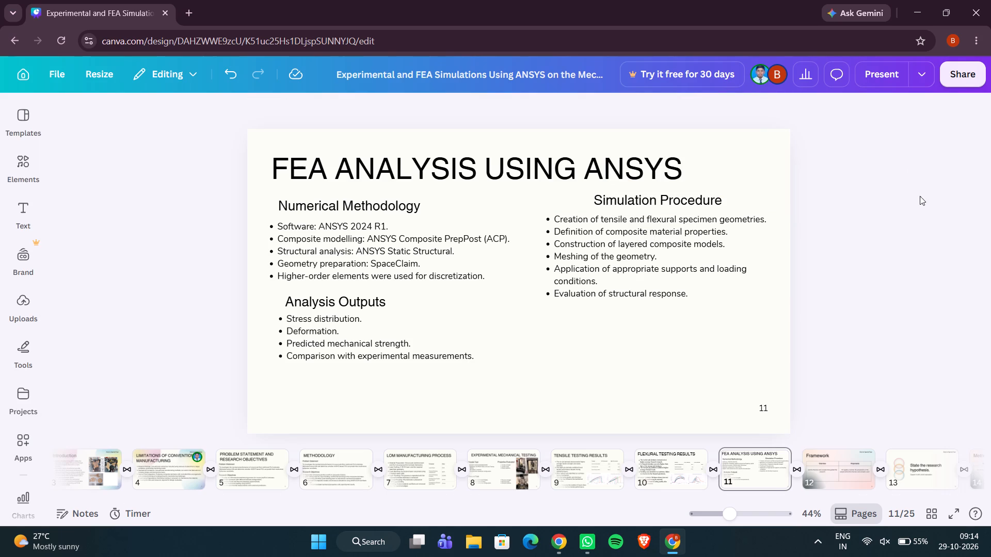
left_click_drag(656, 260, 657, 268)
left_click_drag(717, 200, 718, 209)
left_click(841, 194)
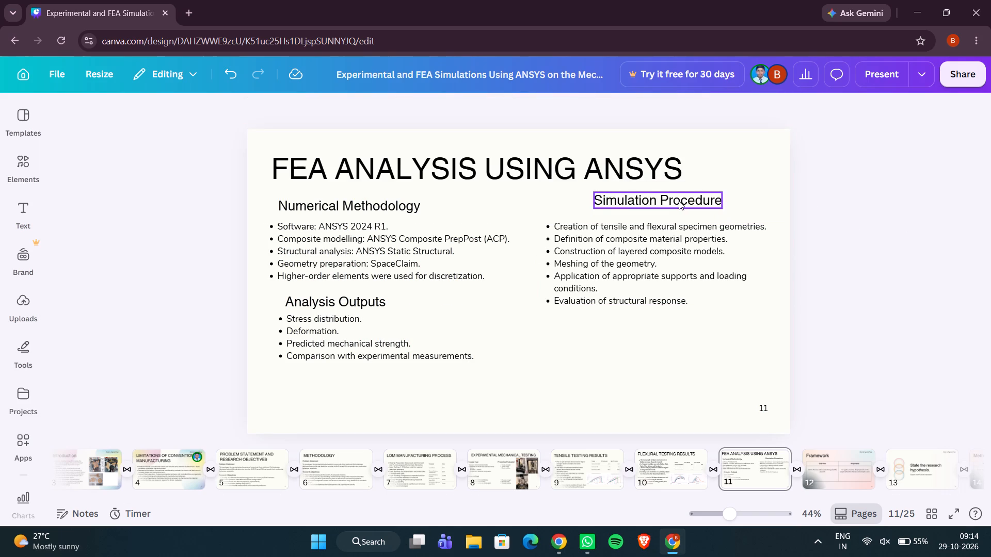
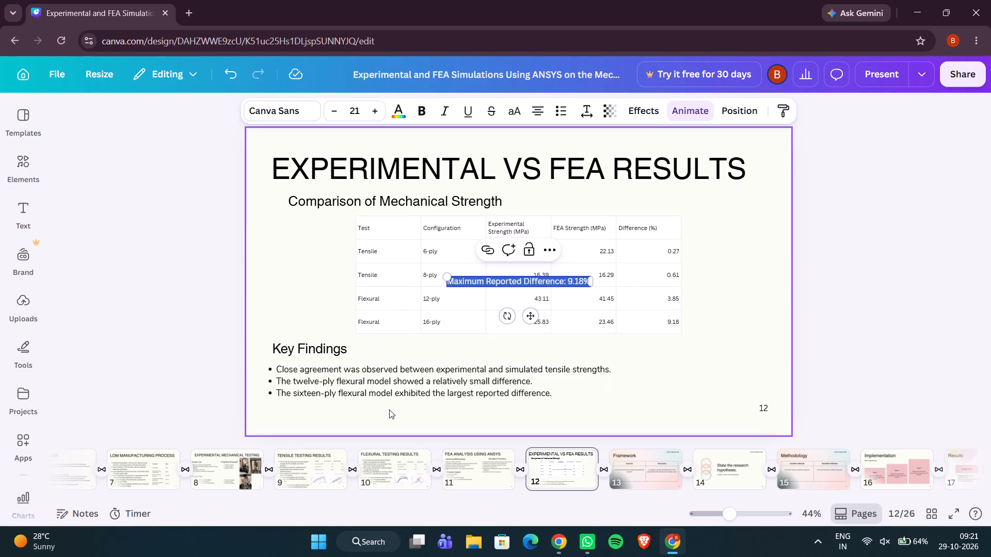
Shrink the comparison table on slide 12 from its lower-right corner to free space beneath it.
left_click(651, 324)
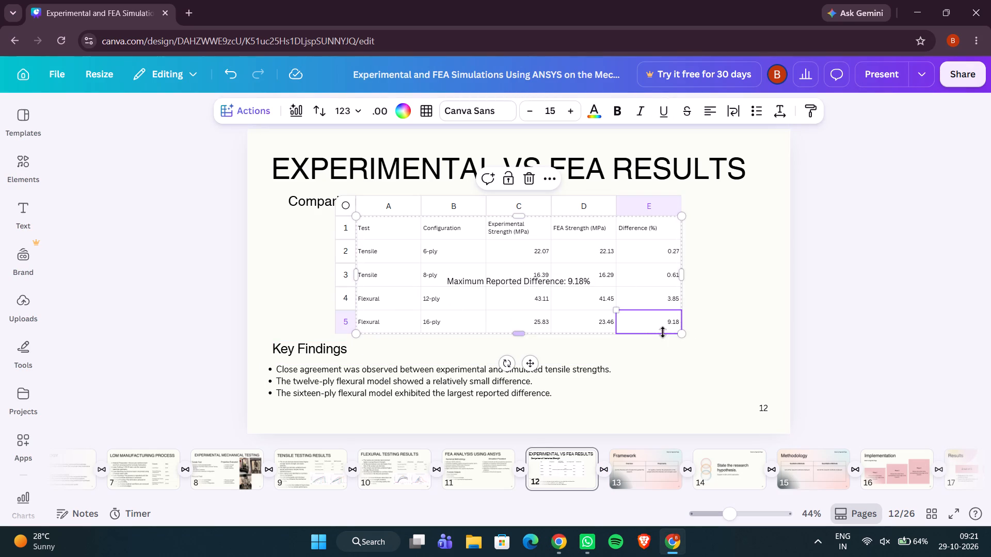
left_click_drag(682, 335, 656, 325)
left_click(868, 304)
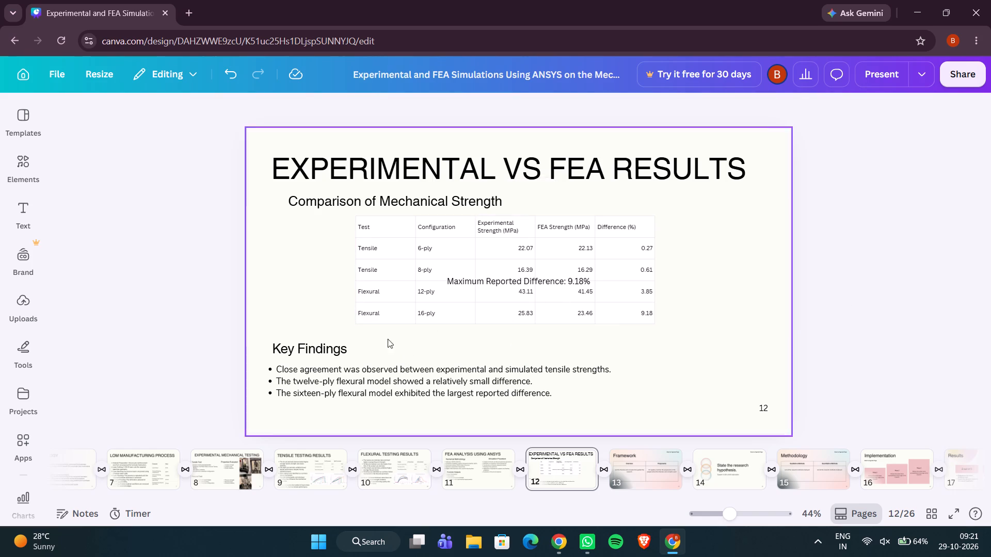
Move the "Key Findings" heading and bullets up beneath the table, and place the Maximum Reported Difference line below them.
left_click_drag(336, 346, 335, 334)
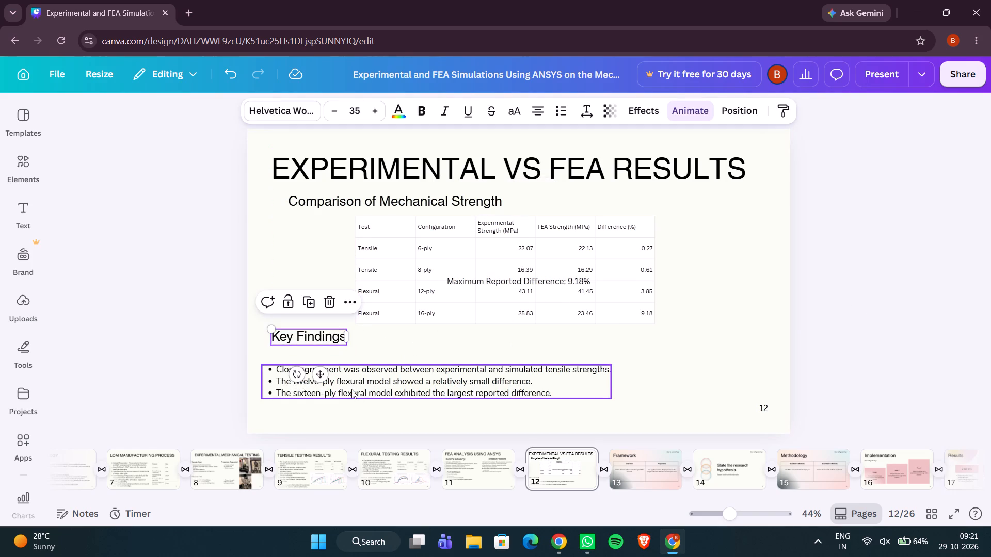
left_click_drag(351, 389, 351, 372)
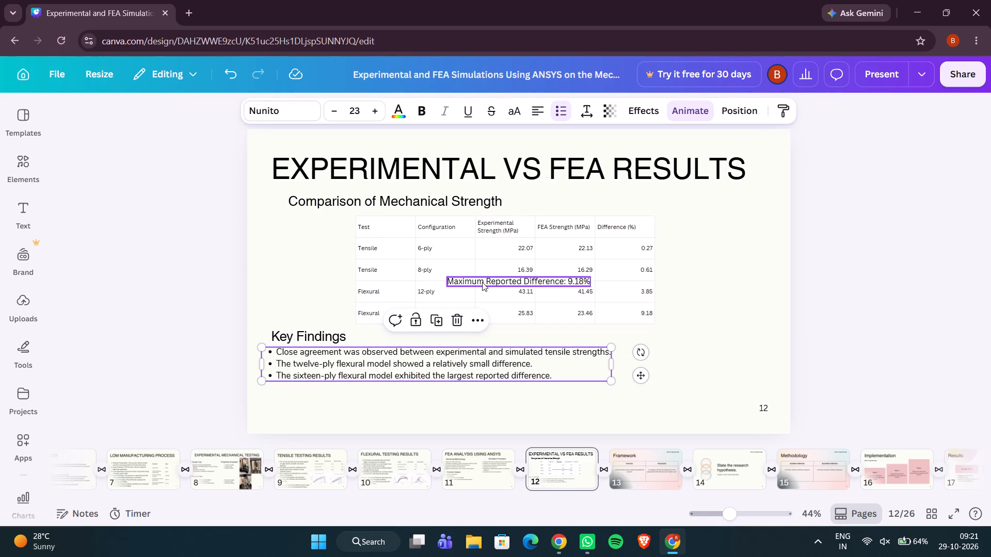
left_click_drag(482, 281, 328, 406)
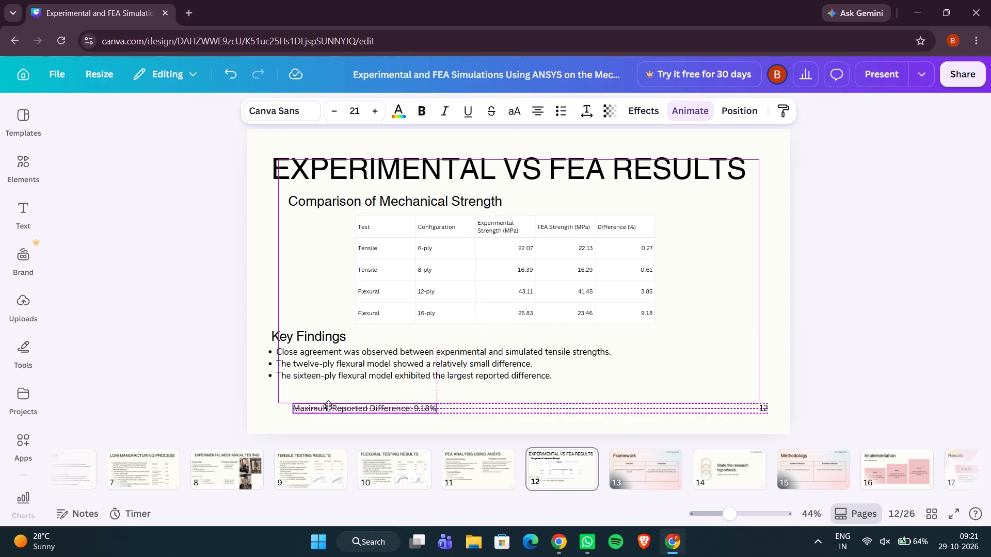
left_click_drag(328, 406, 323, 392)
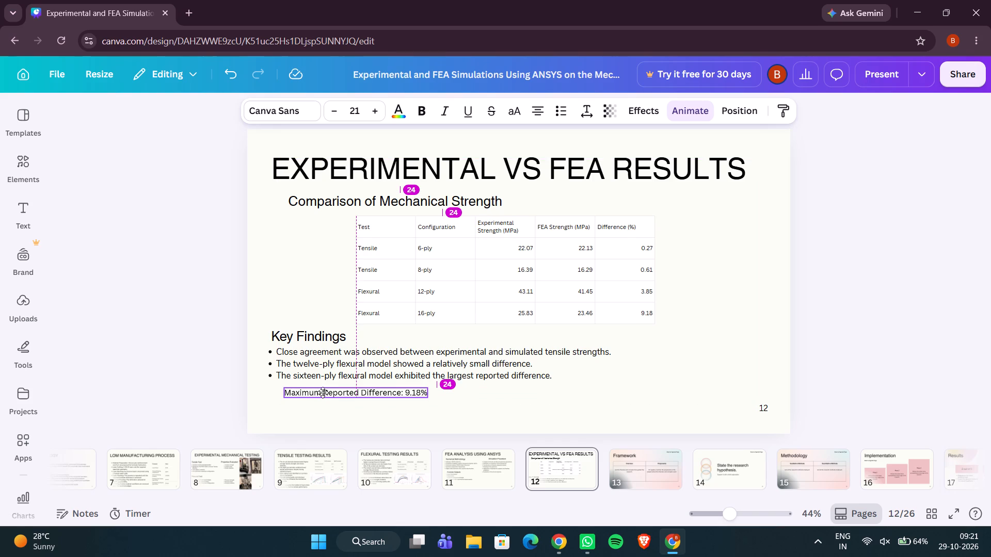
left_click_drag(323, 392, 324, 395)
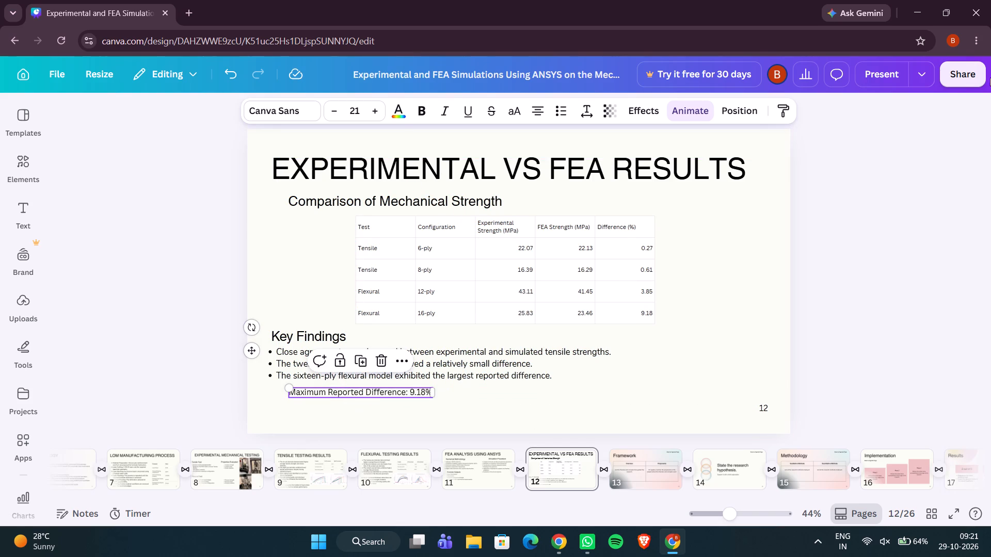
Set the Maximum Reported Difference line to Helvetica World at size 31 and align it with the slide title's left edge.
left_click(290, 109)
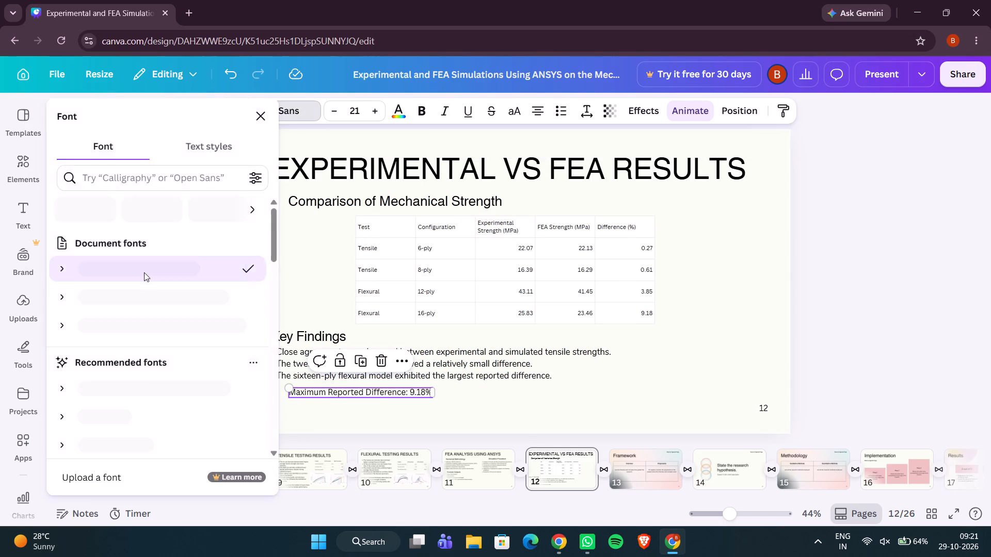
left_click(144, 316)
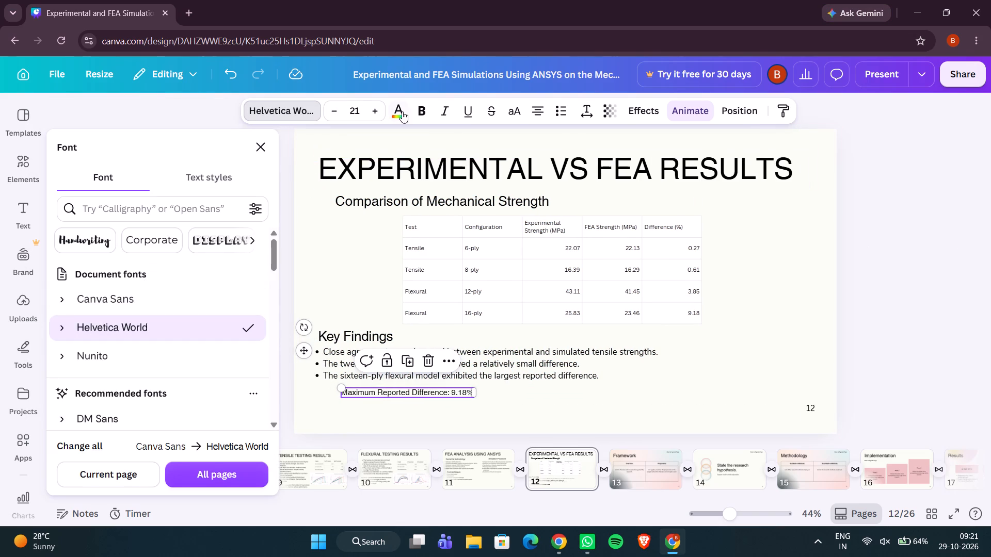
left_click(377, 111)
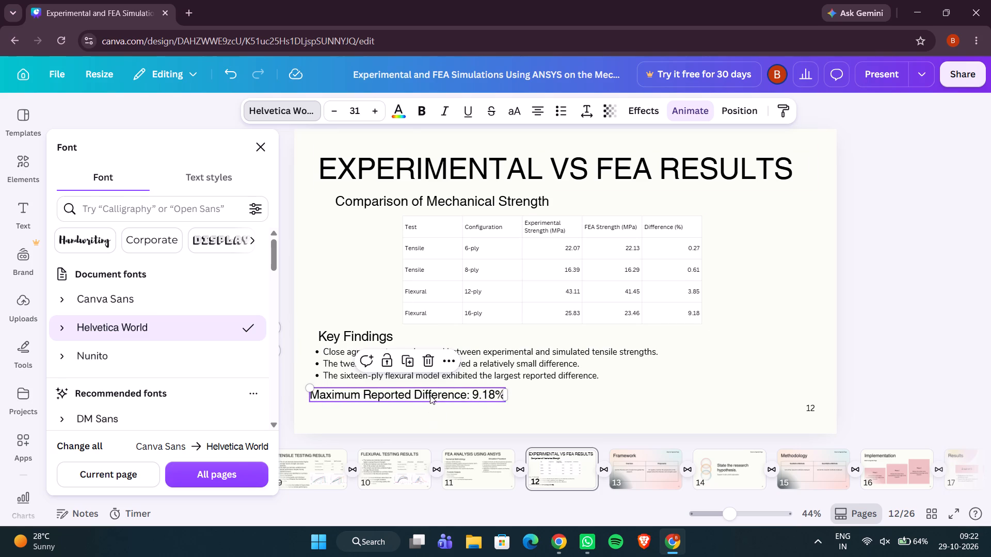
left_click(451, 409)
left_click_drag(411, 397, 429, 399)
left_click(873, 194)
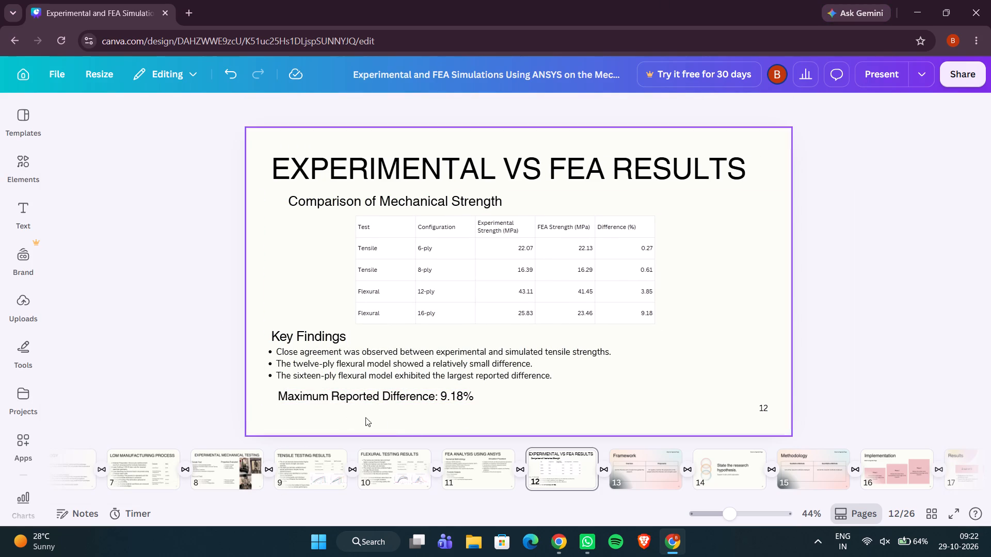
left_click(394, 396)
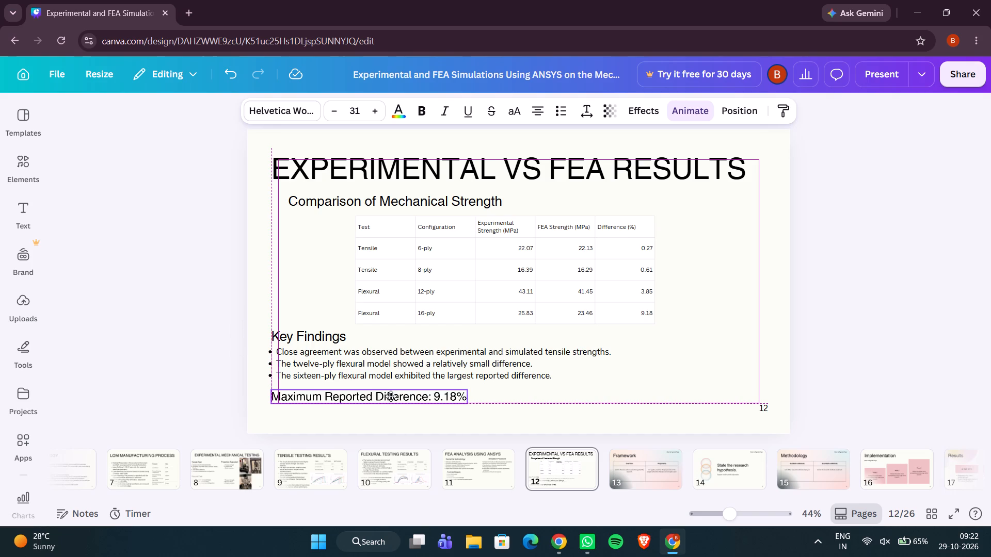
left_click(816, 320)
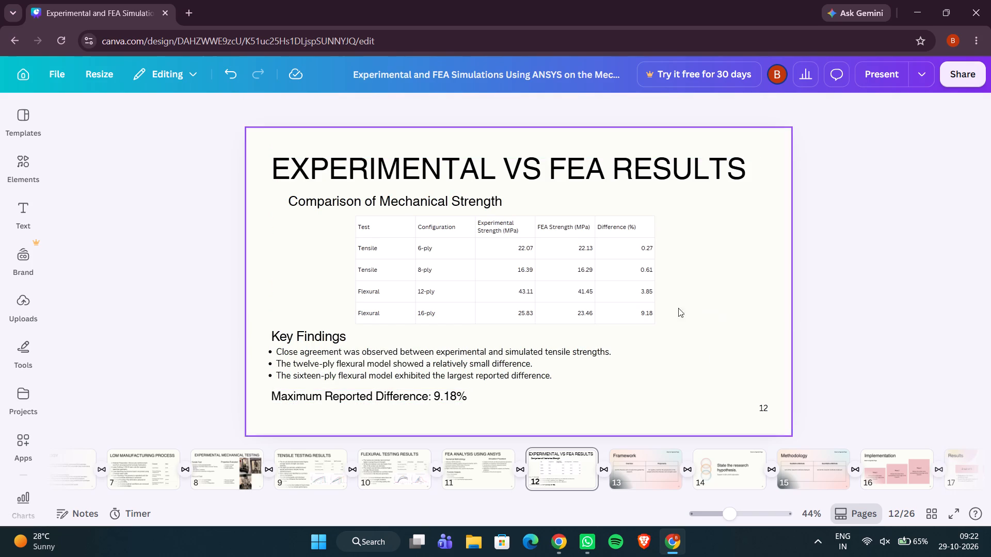
left_click(608, 320)
left_click_drag(654, 325, 657, 326)
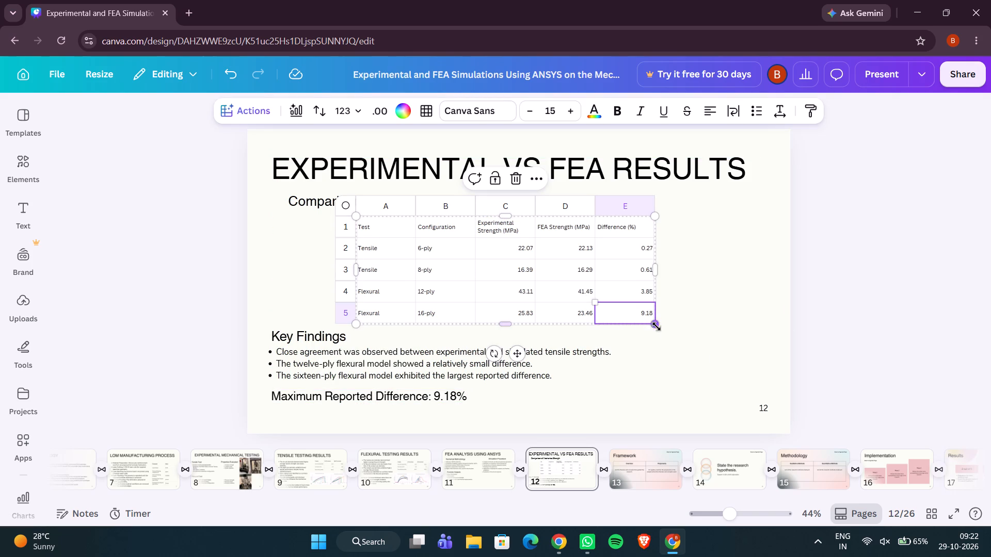
left_click_drag(657, 326, 664, 335)
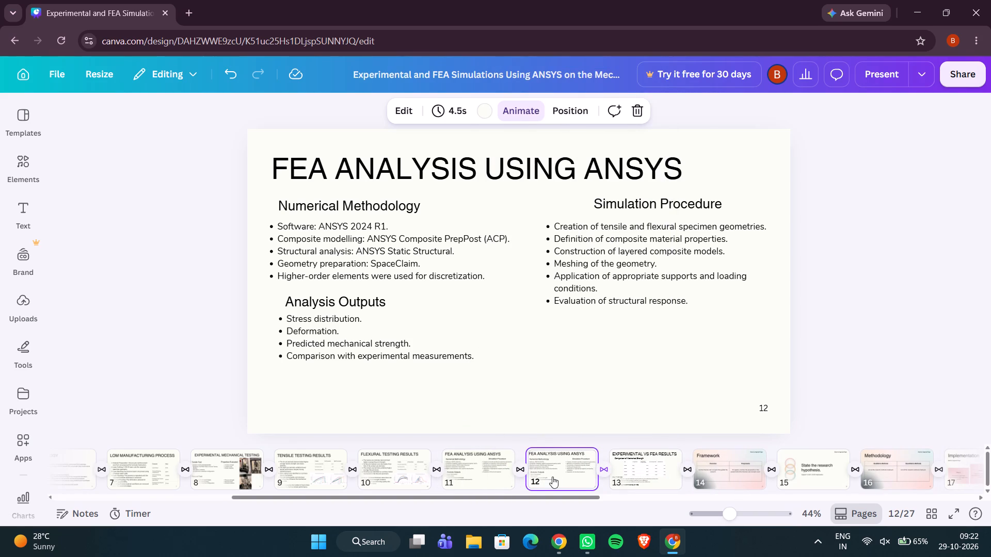
left_click_drag(553, 469, 657, 473)
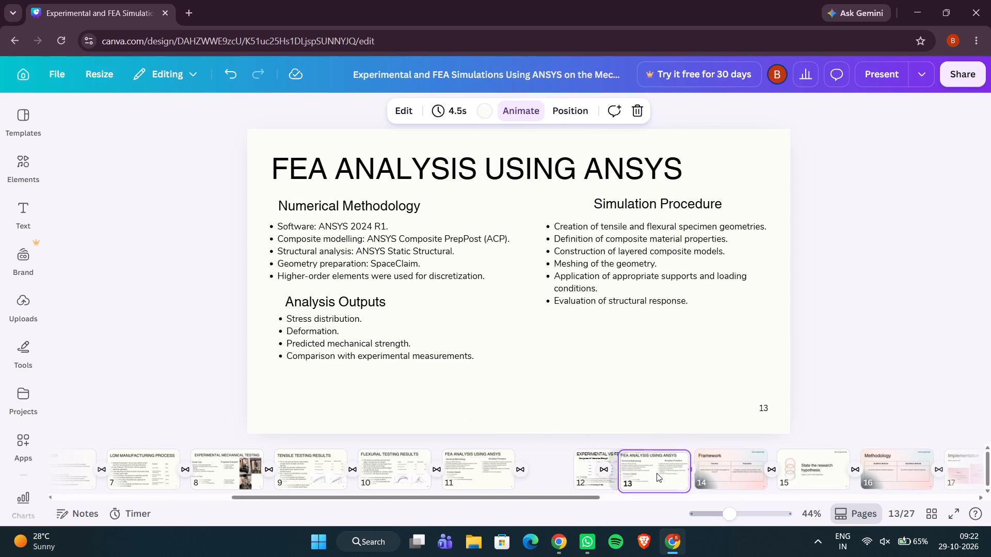
left_click(541, 472)
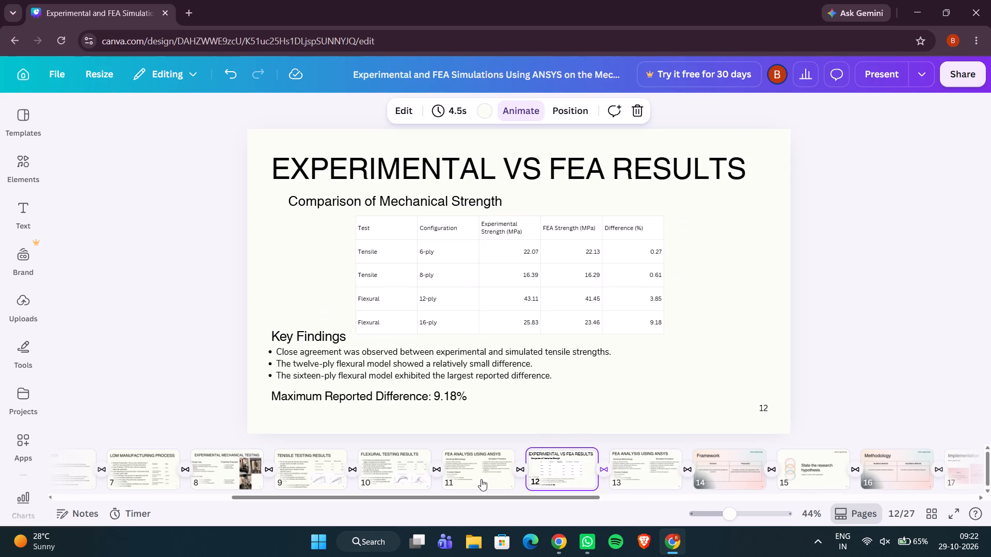
left_click(476, 473)
left_click(635, 474)
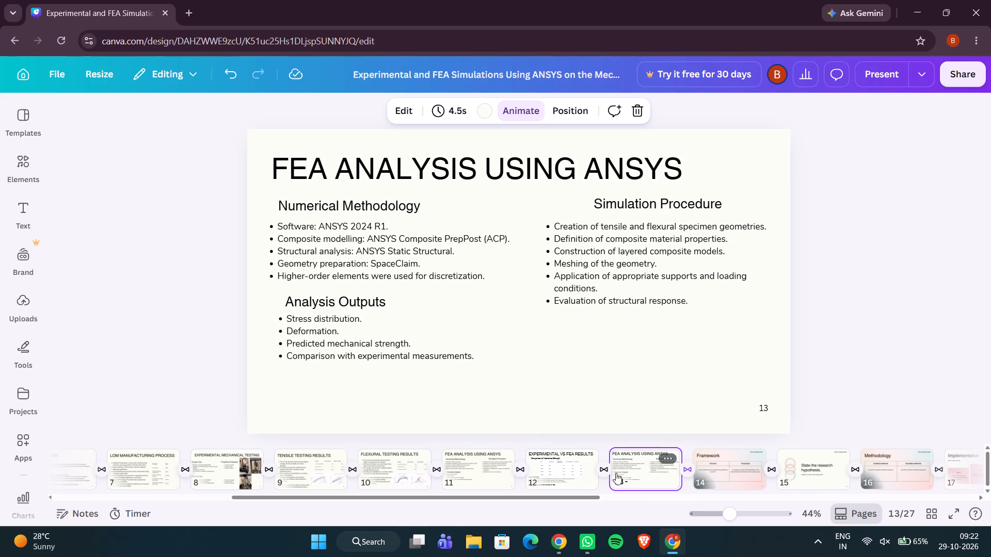
left_click(485, 478)
left_click(556, 476)
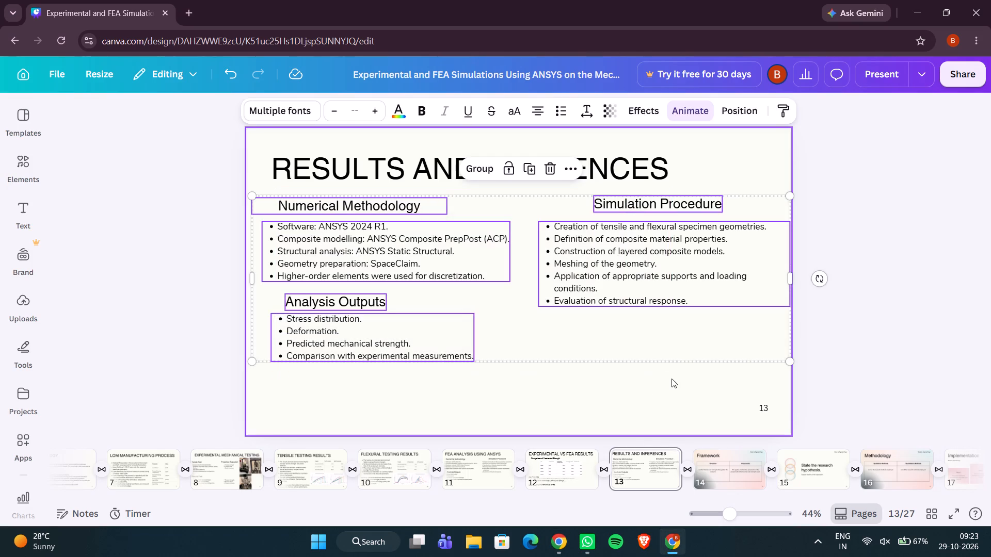
key("Delete")
key("ctrl+v")
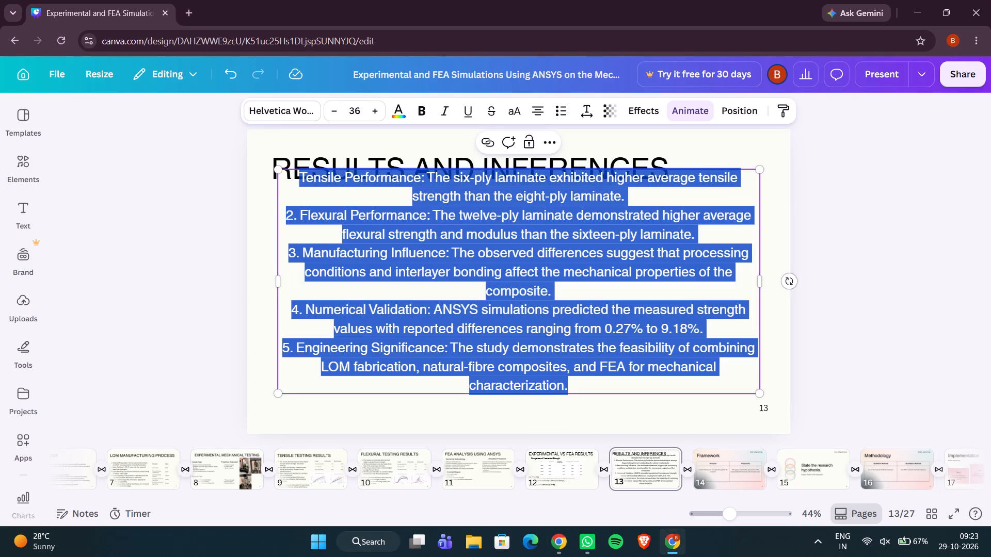
left_click(302, 207)
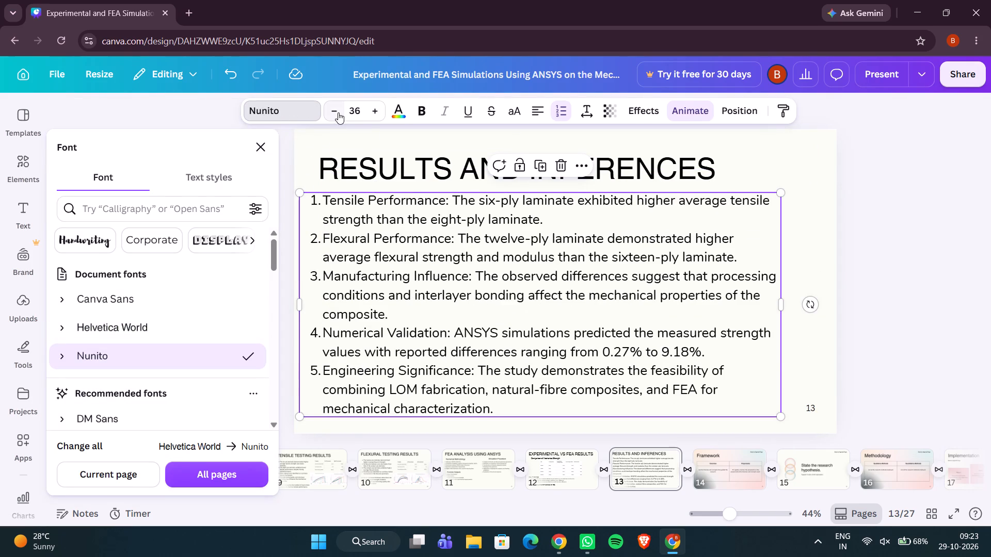
triple_click(338, 112)
double_click(338, 112)
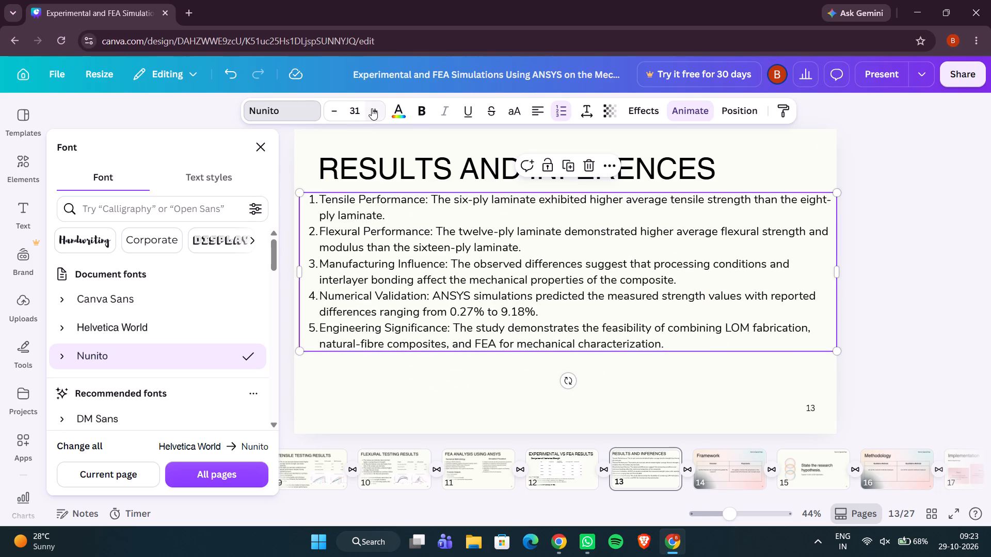
left_click(372, 108)
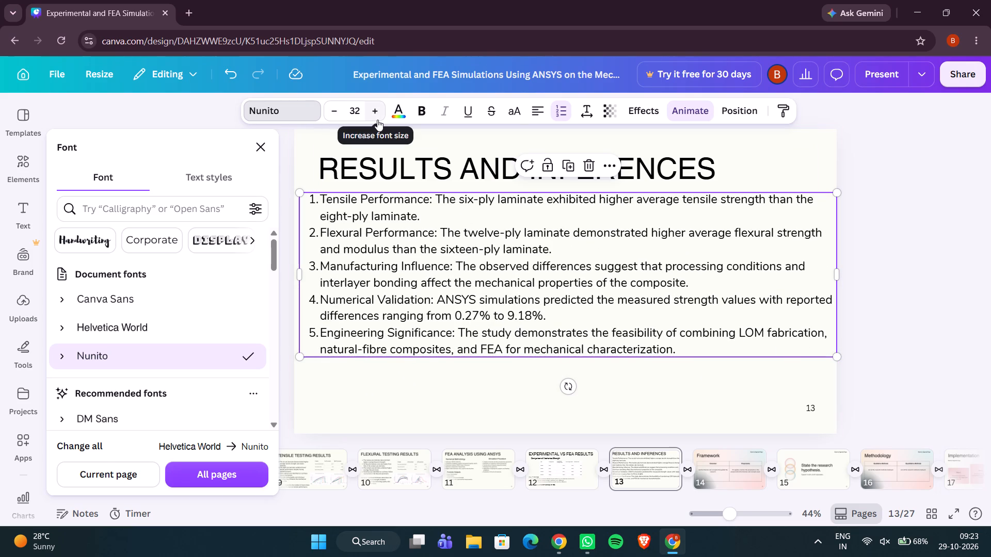
left_click(861, 252)
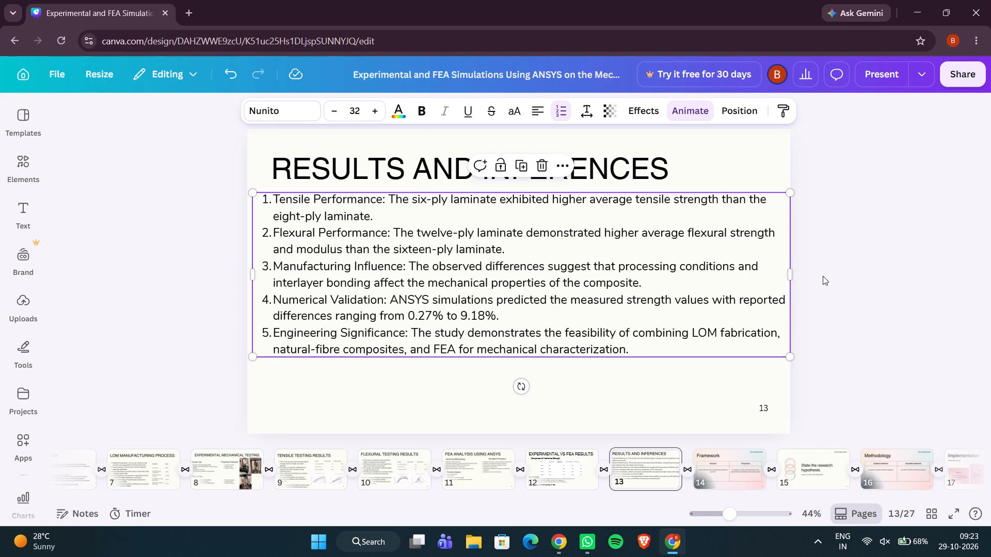
left_click(829, 274)
left_click_drag(505, 266, 505, 273)
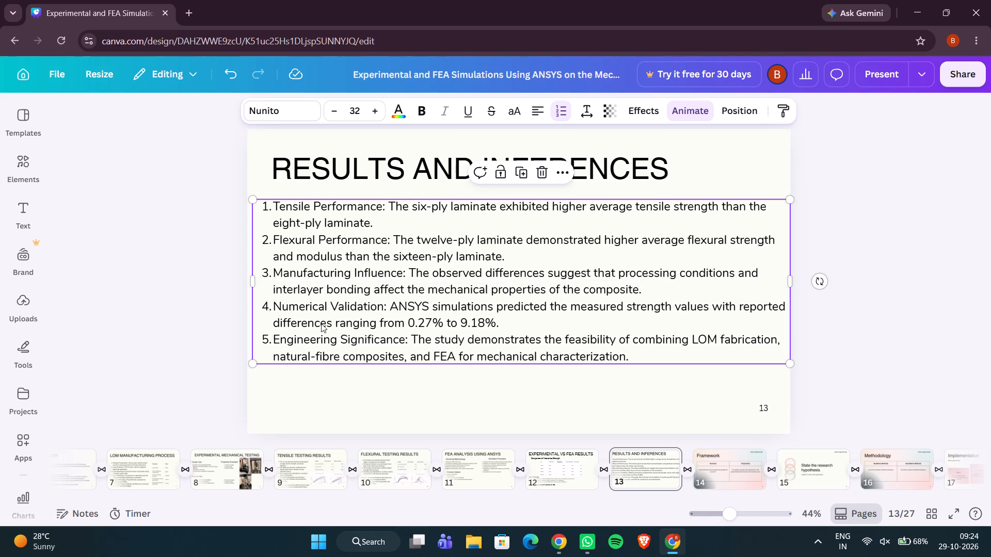
left_click(968, 180)
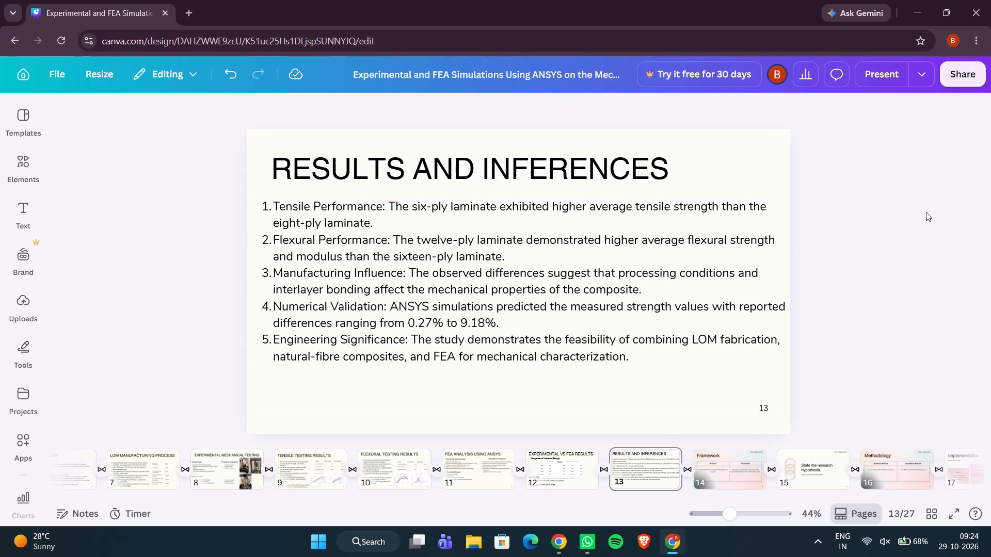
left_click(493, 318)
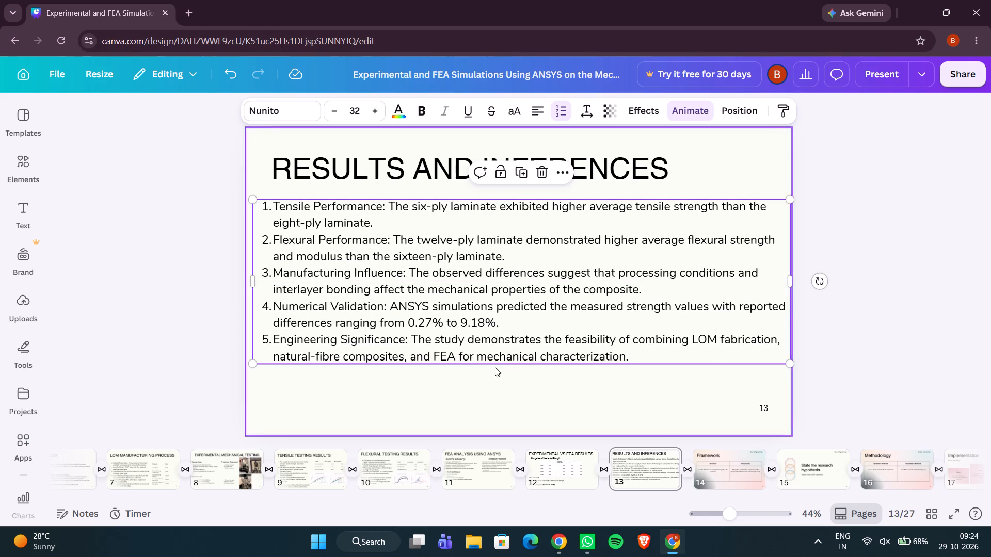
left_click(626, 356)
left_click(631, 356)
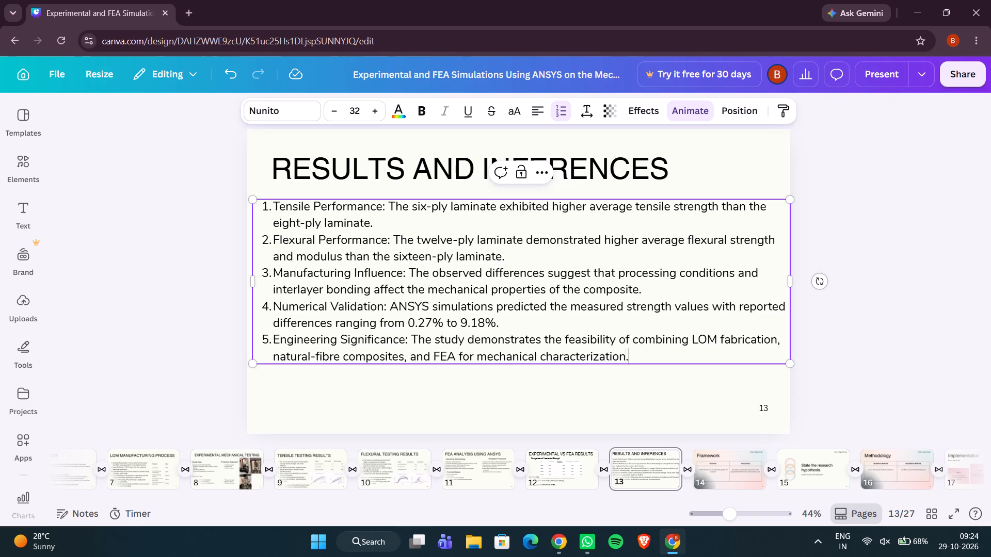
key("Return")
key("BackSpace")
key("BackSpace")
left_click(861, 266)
Make the "Tensile Performance:" label in the first list item bold.
left_click(593, 265)
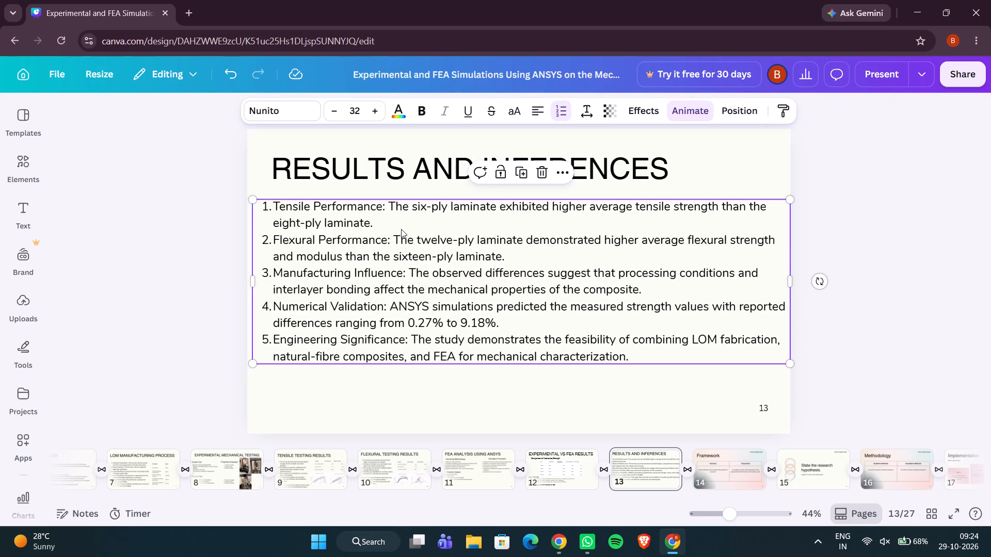
left_click(400, 226)
left_click(388, 209)
left_click(387, 208)
left_click_drag(387, 208, 382, 208)
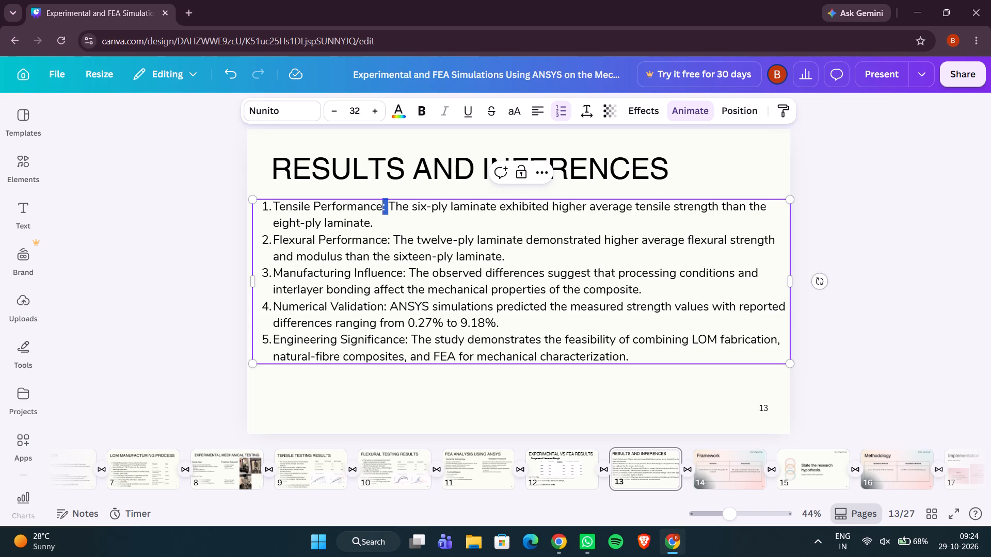
left_click_drag(382, 208, 282, 212)
key("ctrl+b")
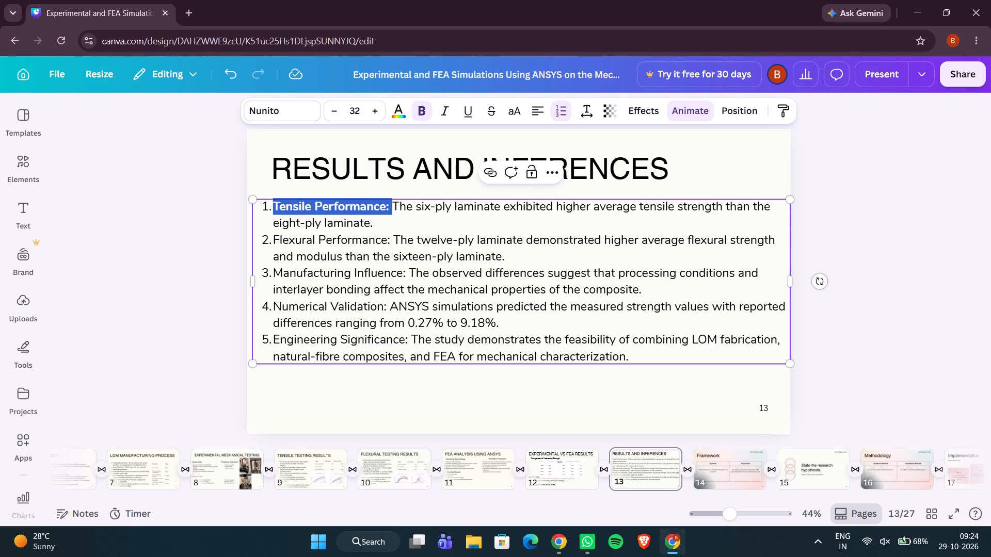
left_click(396, 235)
key("ctrl+z")
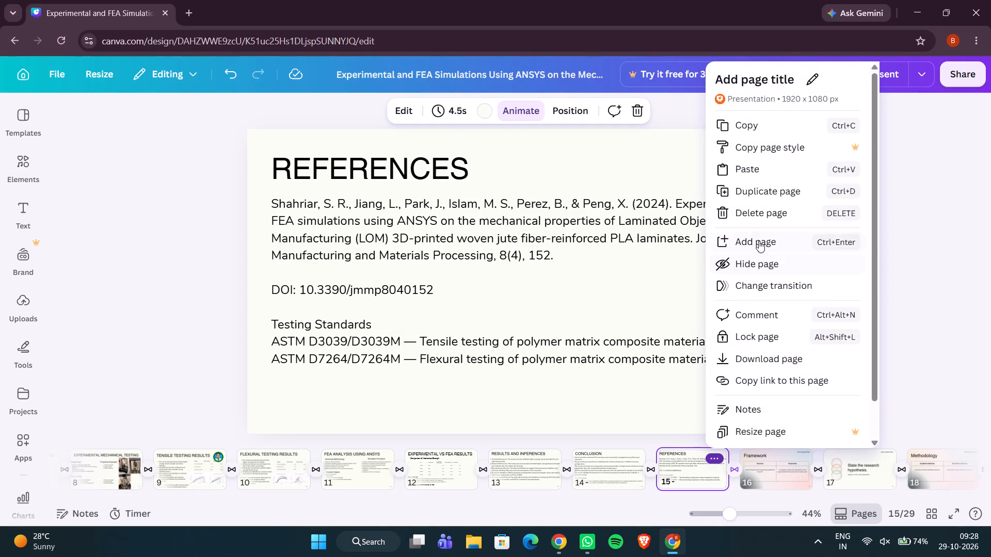
left_click(773, 185)
left_click(773, 464)
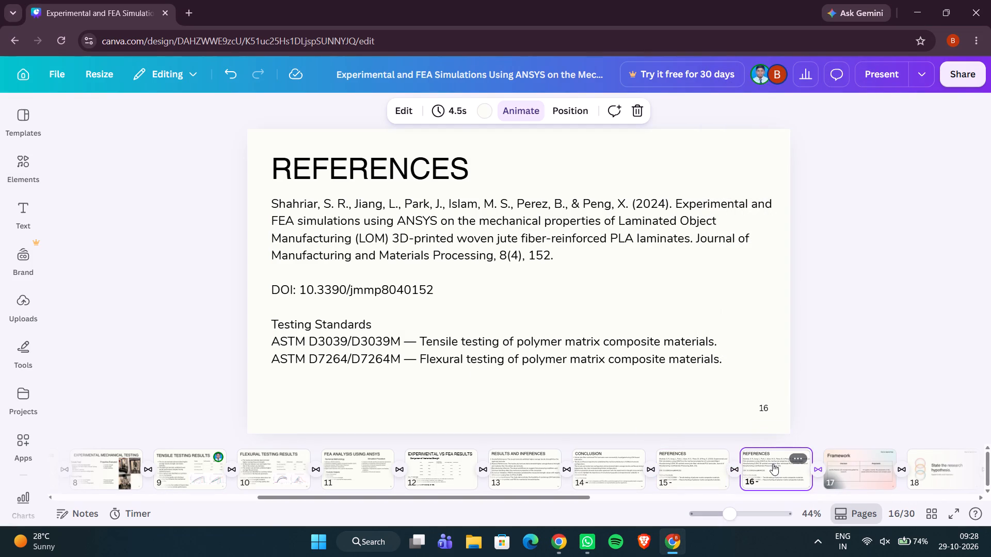
left_click(694, 471)
left_click(783, 471)
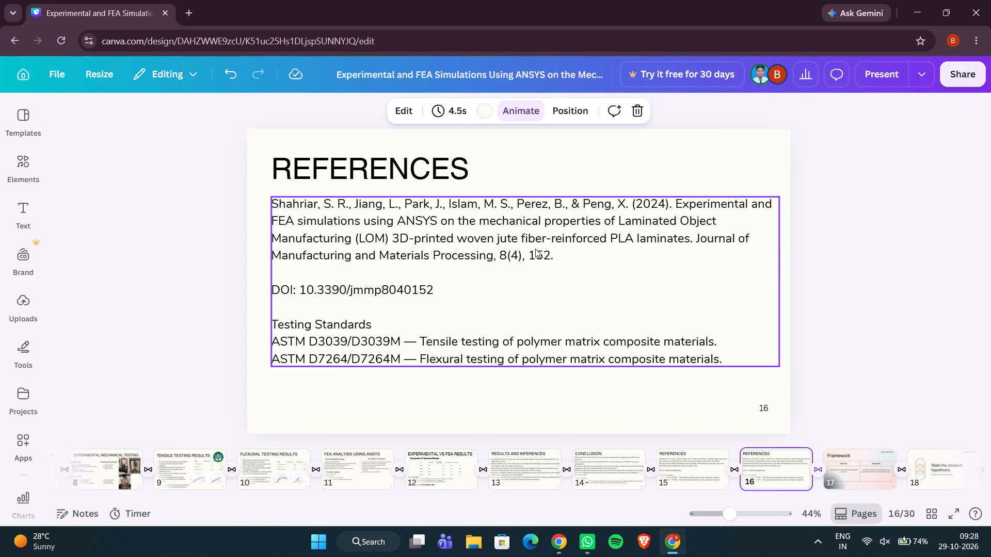
left_click(535, 249)
key("Delete")
left_click_drag(424, 176, 540, 276)
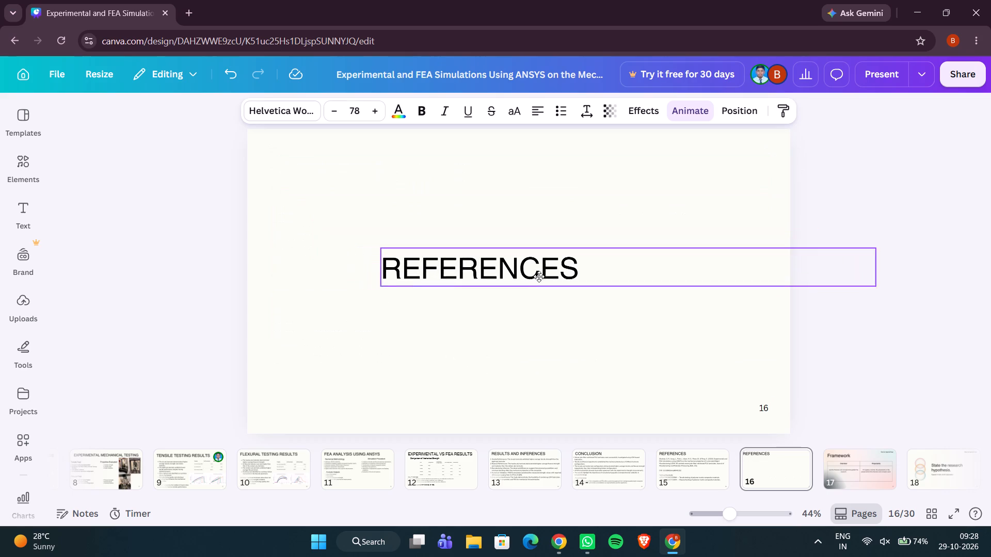
left_click_drag(540, 276, 439, 277)
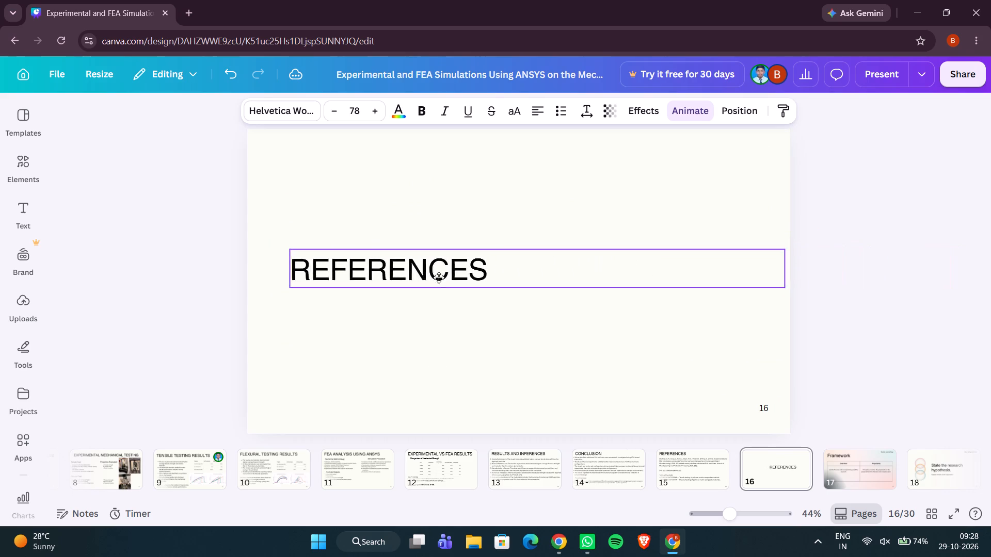
left_click_drag(439, 277, 569, 278)
left_click(668, 278)
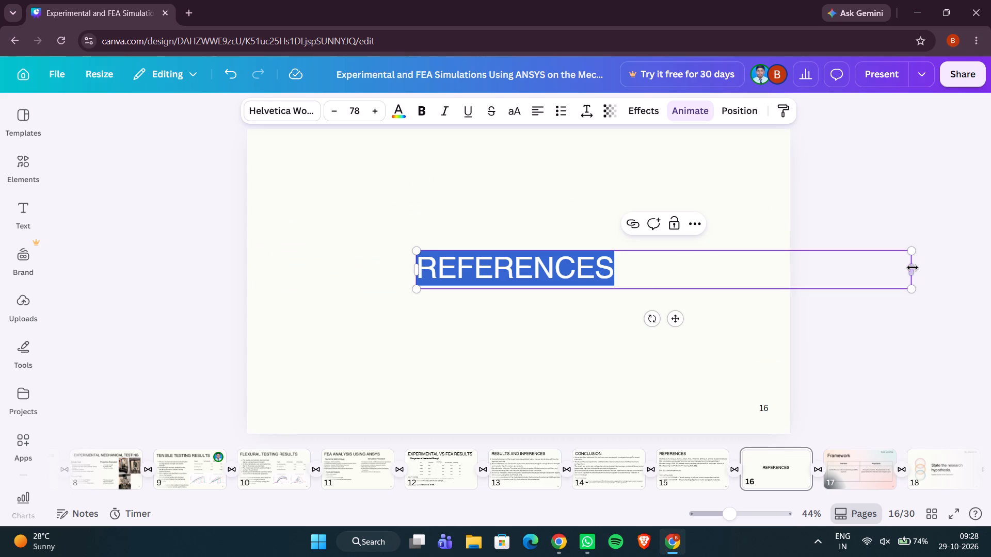
left_click_drag(914, 269, 643, 274)
left_click(622, 332)
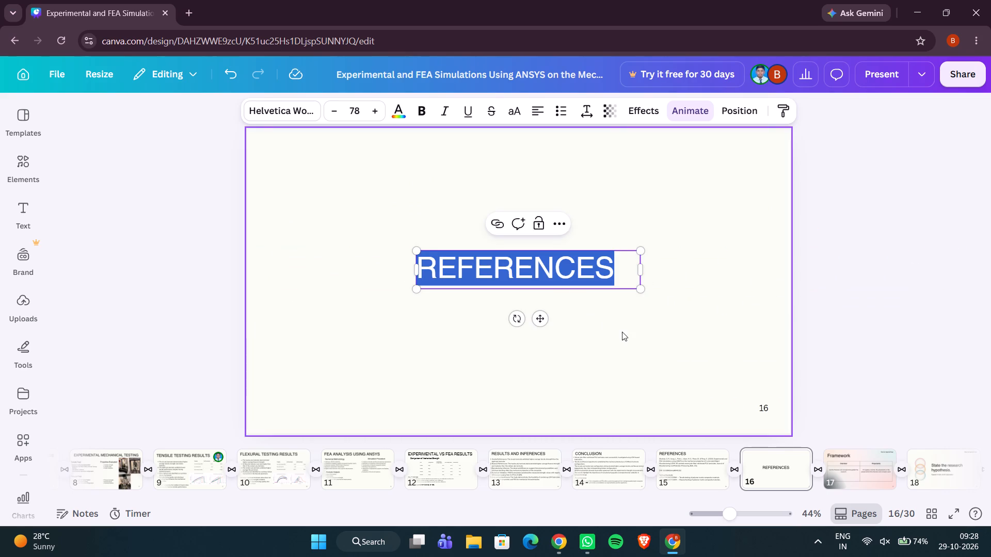
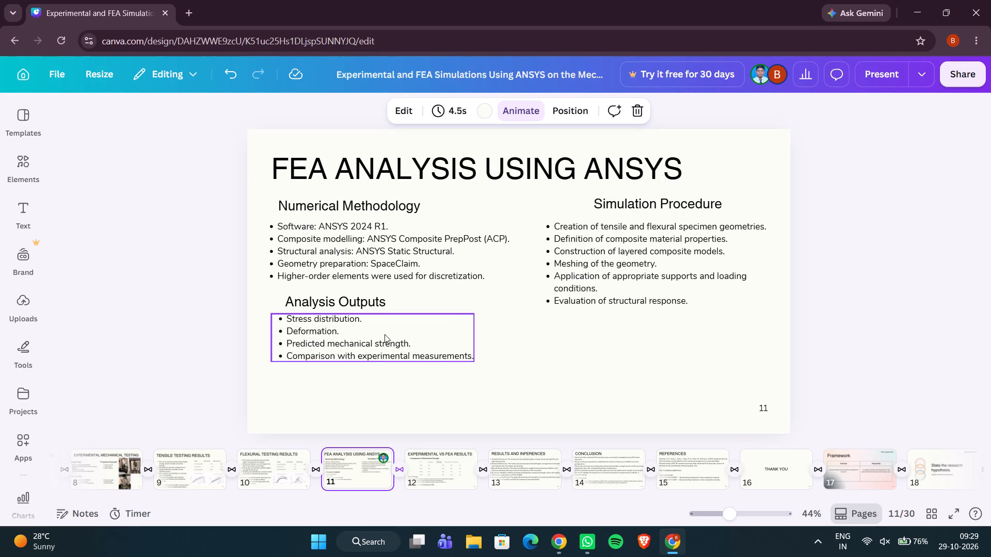
left_click_drag(326, 346, 325, 357)
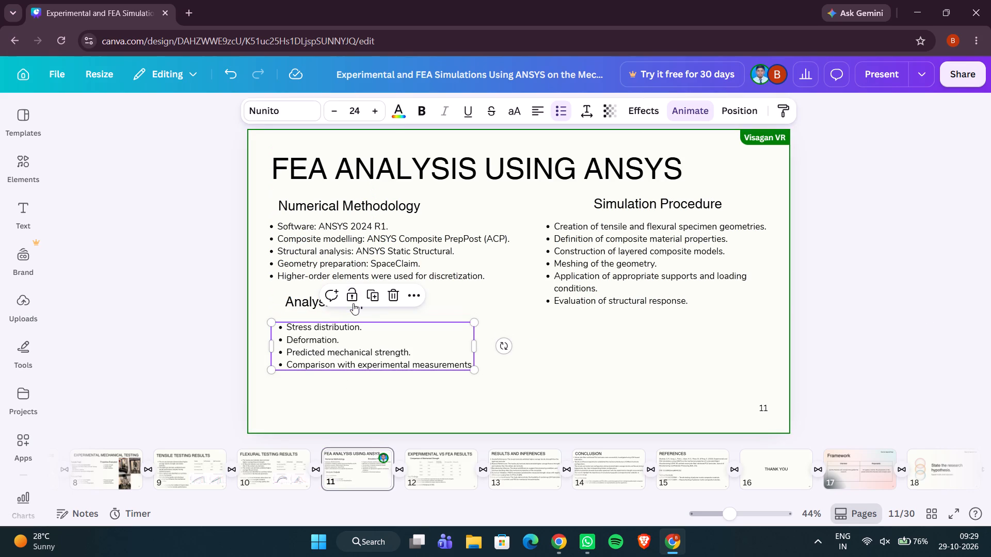
left_click(439, 299)
left_click_drag(375, 304, 371, 315)
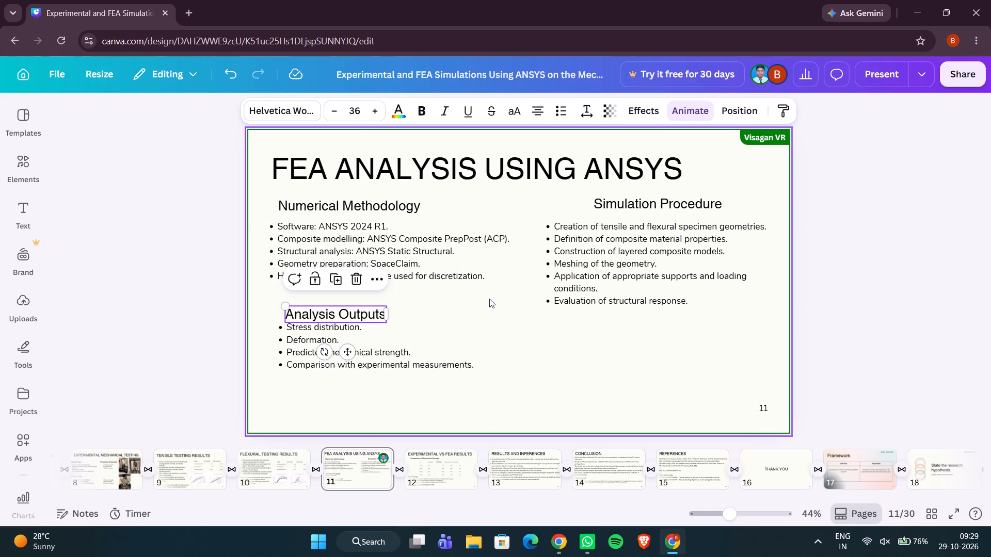
left_click(478, 315)
left_click(353, 357)
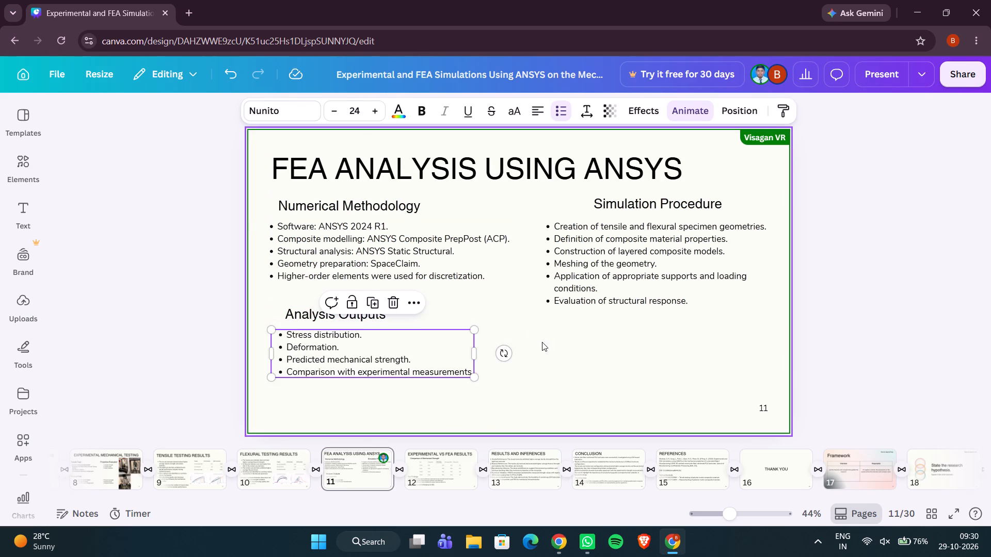
left_click(542, 342)
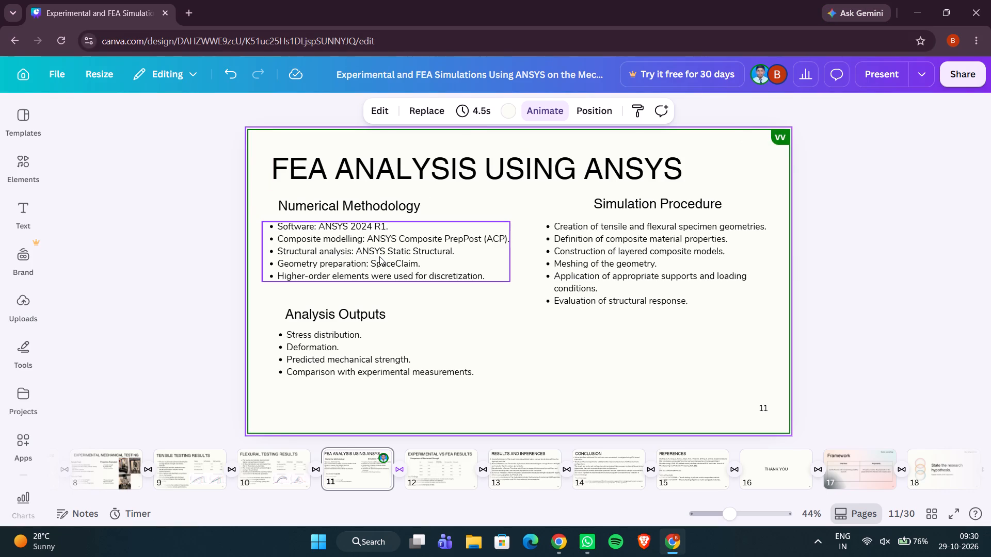
left_click_drag(311, 312, 310, 315)
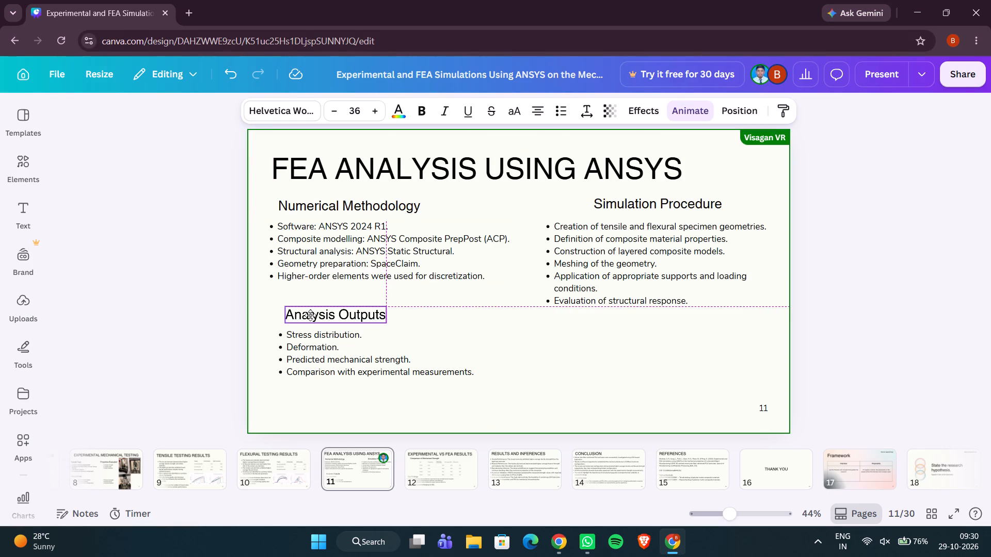
left_click_drag(310, 315, 310, 317)
left_click(803, 318)
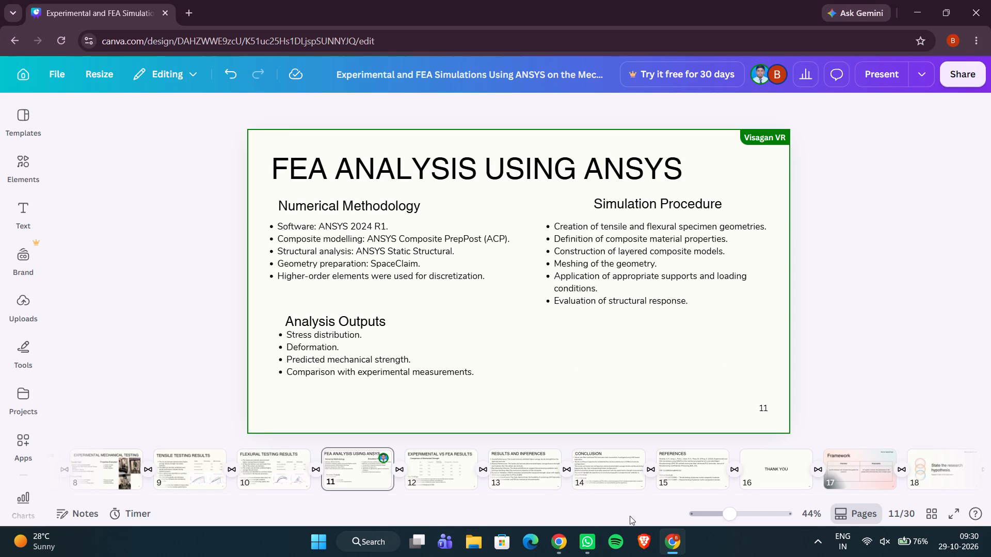
left_click_drag(340, 357, 341, 359)
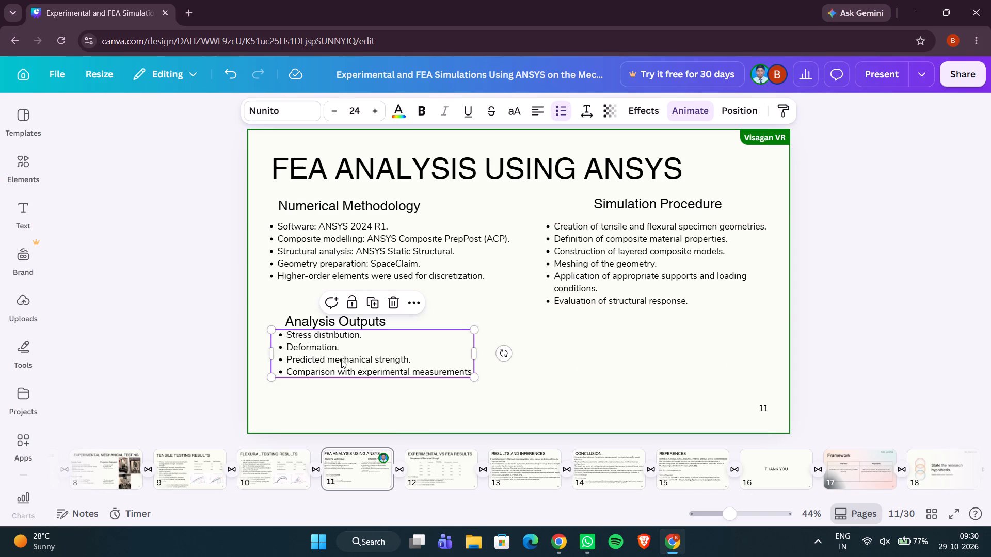
left_click_drag(341, 359, 343, 362)
Move the Numerical Methodology bullet list and its heading slightly lower on slide 11.
left_click_drag(355, 249, 357, 255)
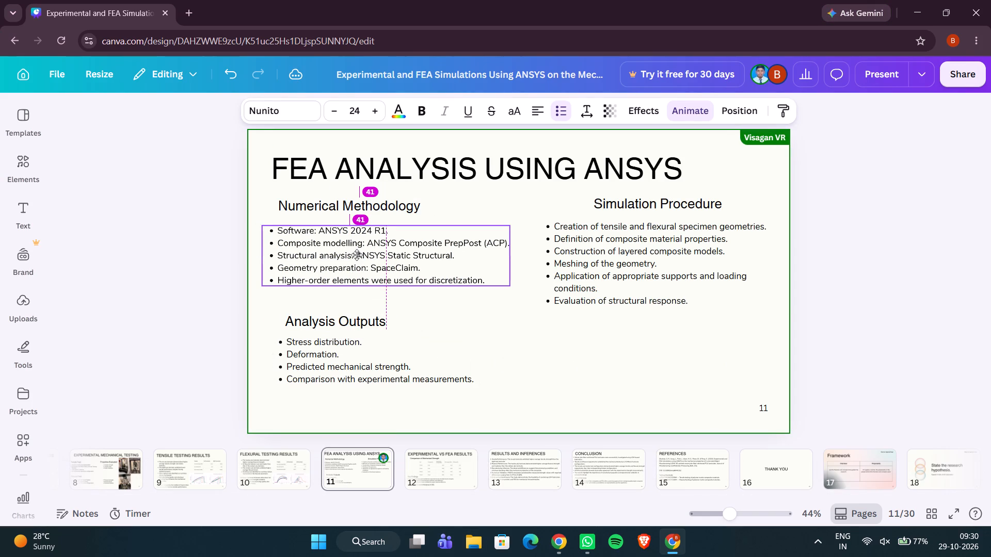
left_click_drag(357, 255, 357, 259)
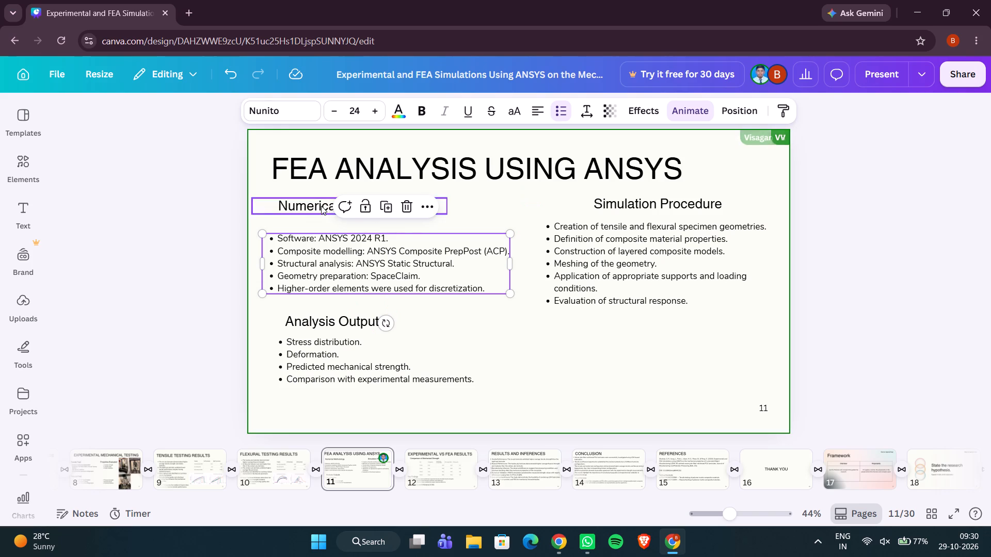
left_click_drag(321, 206, 322, 217)
Lower the Simulation Procedure bullet list and bring its heading level with the Numerical Methodology heading.
left_click_drag(649, 278, 649, 285)
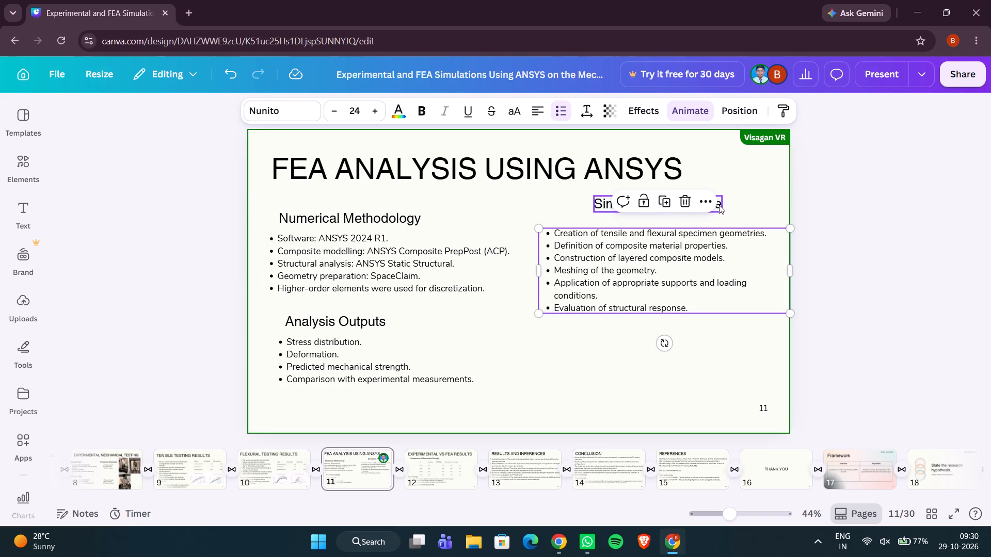
left_click_drag(719, 205, 718, 214)
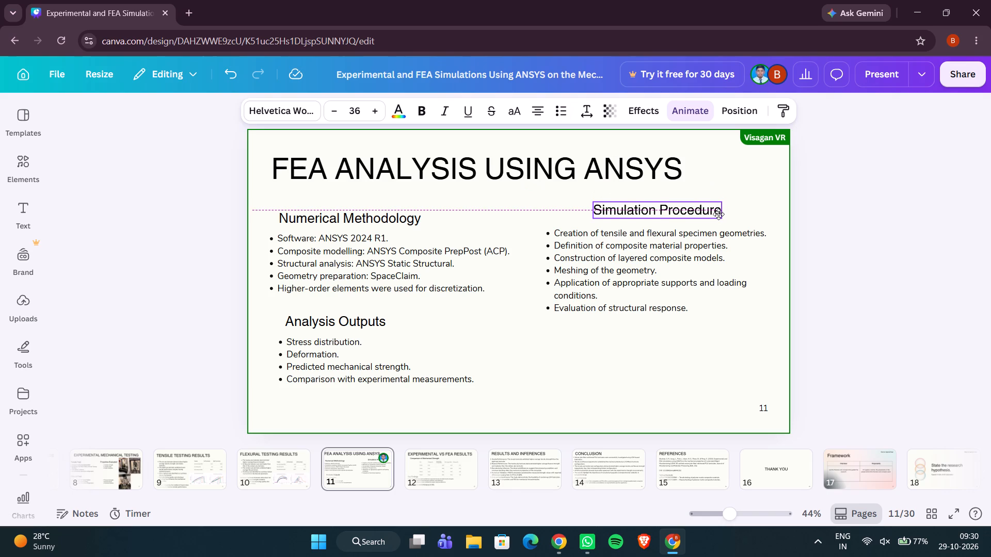
left_click_drag(718, 214, 718, 218)
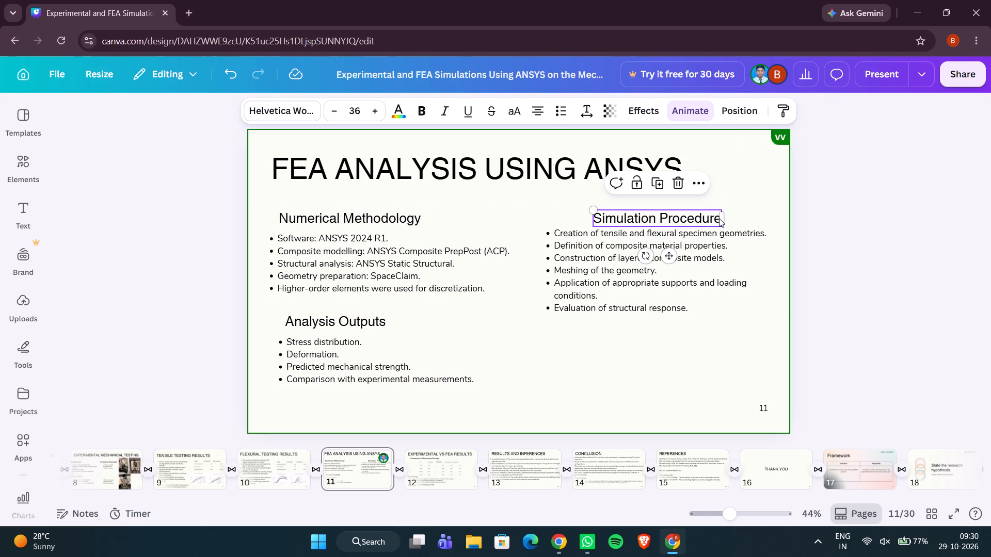
left_click(857, 244)
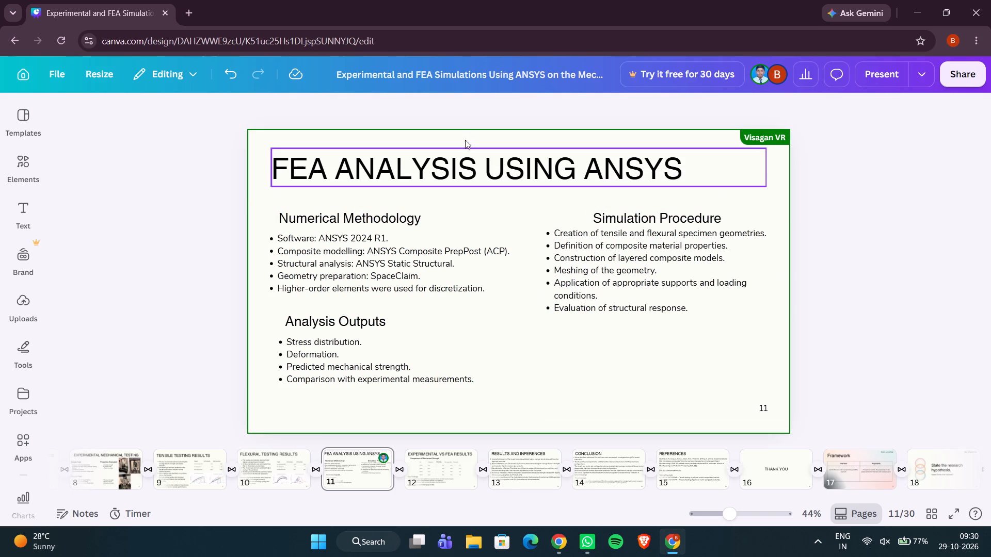
Nudge the FEA ANALYSIS USING ANSYS title slightly lower on slide 11.
left_click_drag(468, 159, 468, 163)
left_click(870, 221)
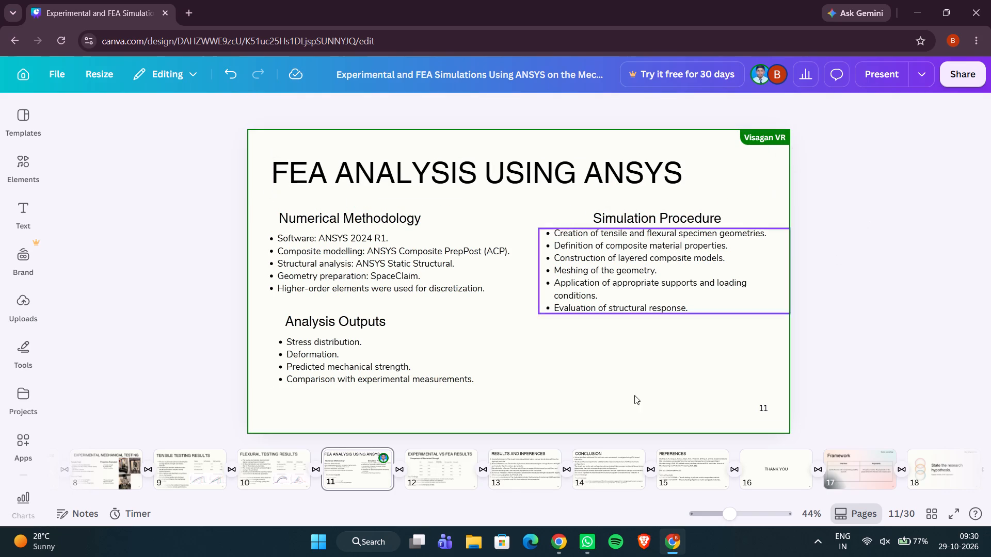
left_click(380, 460)
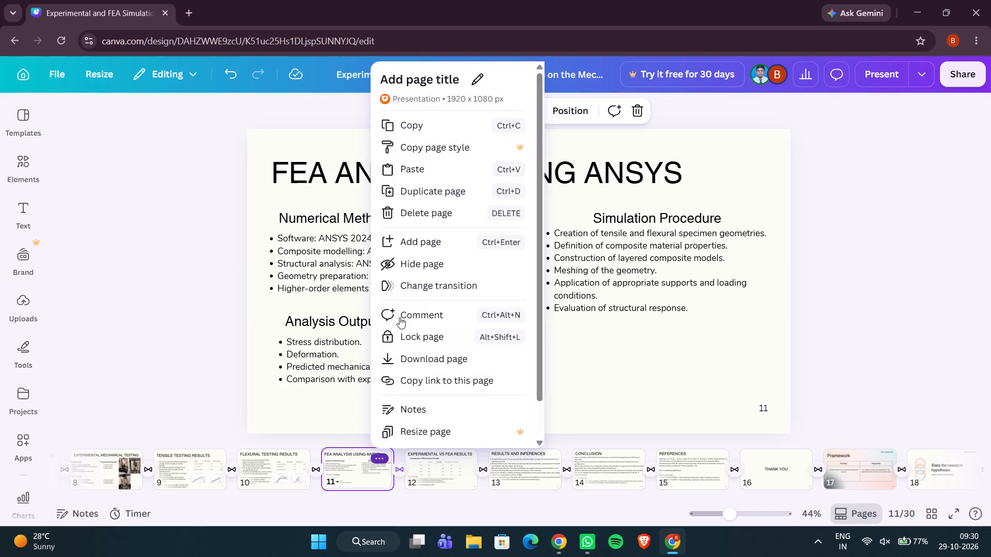
left_click(450, 196)
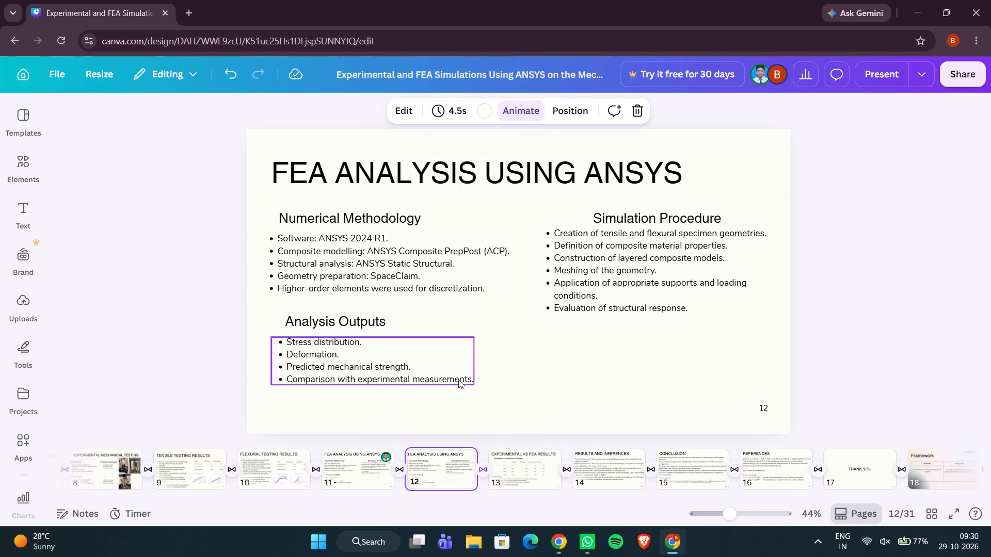
left_click(349, 470)
left_click(437, 469)
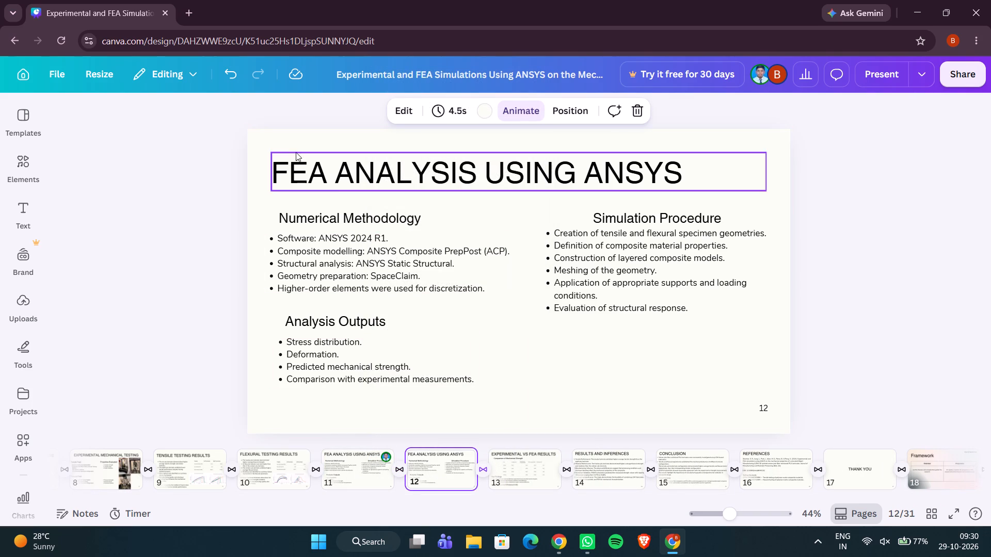
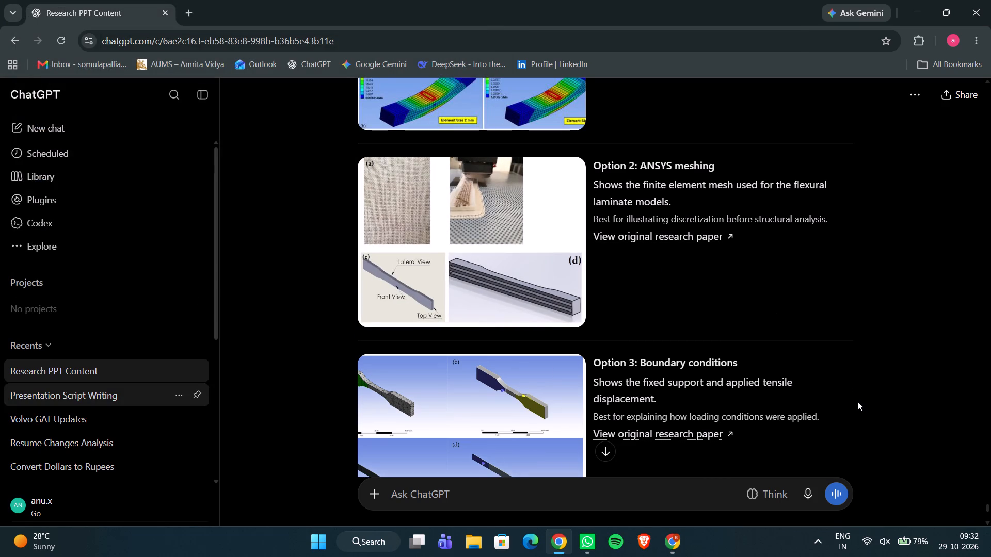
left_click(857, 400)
left_click(684, 537)
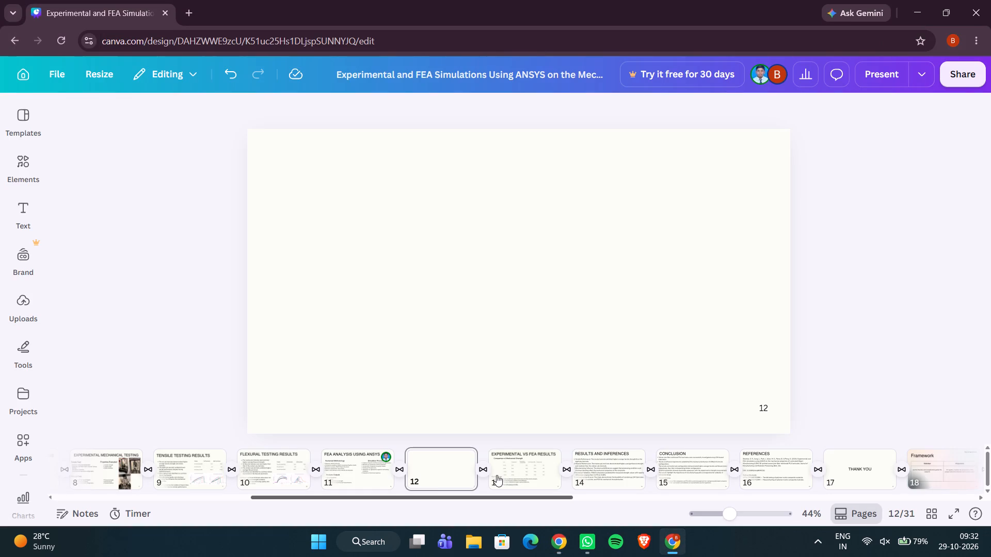
left_click(356, 470)
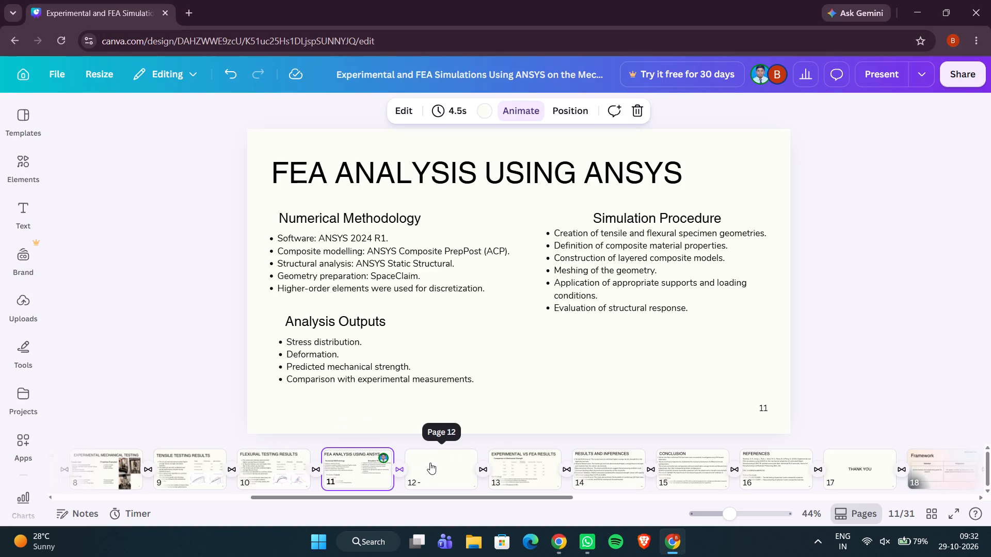
left_click(430, 463)
left_click(349, 472)
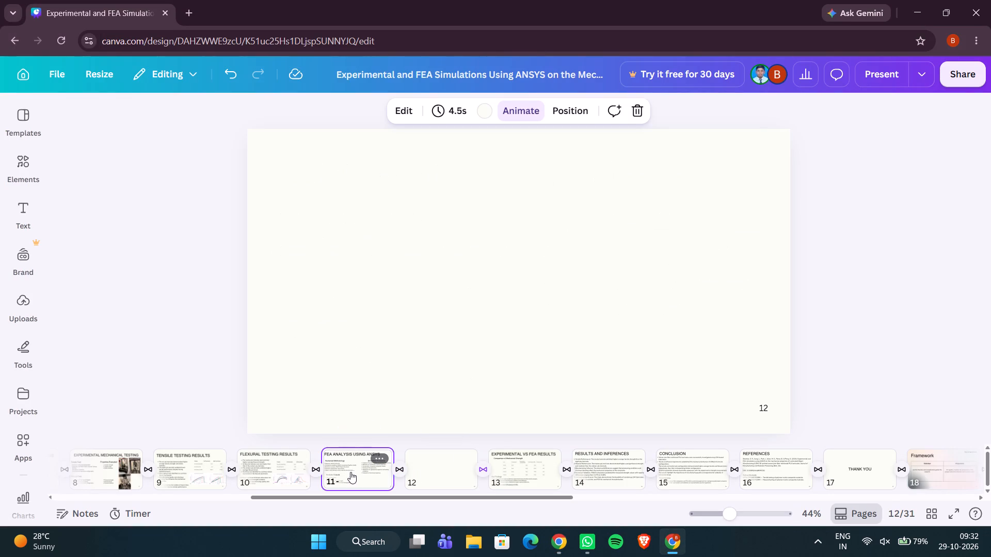
left_click(447, 466)
left_click_drag(521, 494, 796, 495)
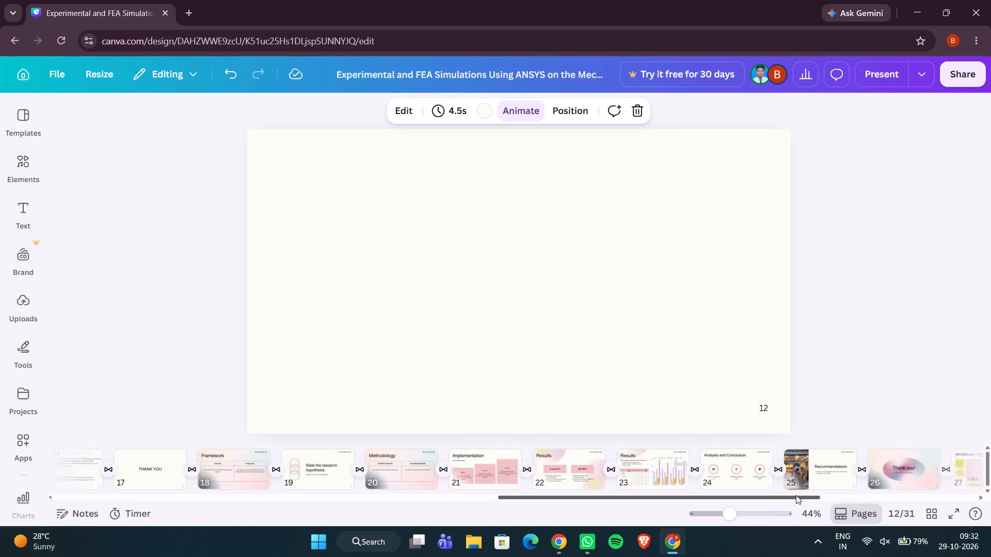